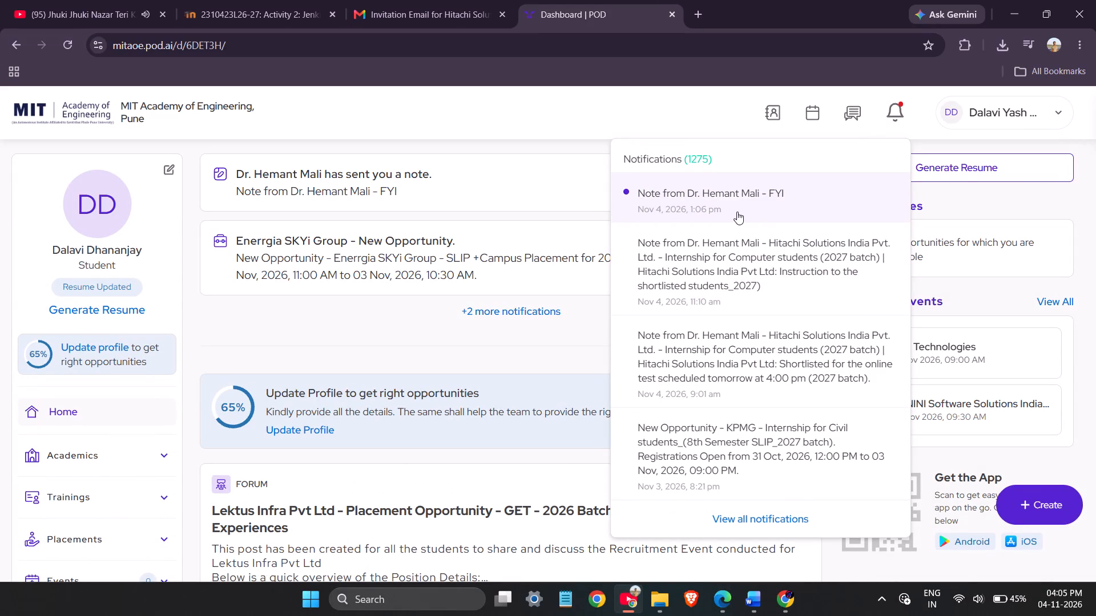
Open the FYI note from the notifications and look through its list of internship and job openings.
{"action": "left_click", "coordinate": [737, 212]}
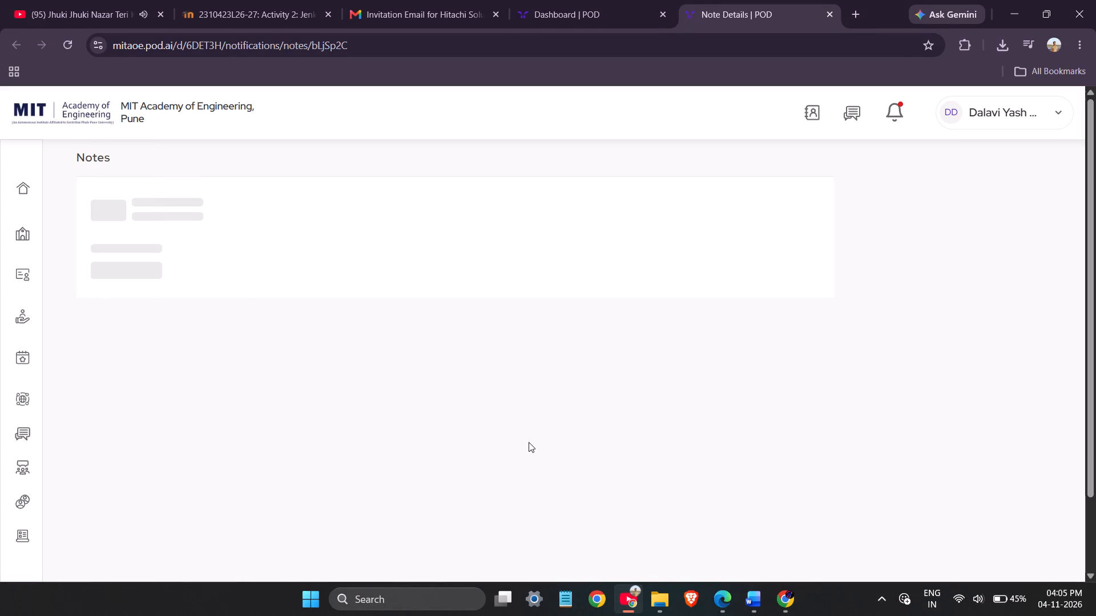
{"action": "scroll", "coordinate": [350, 351], "scroll_direction": "down", "scroll_amount": 2}
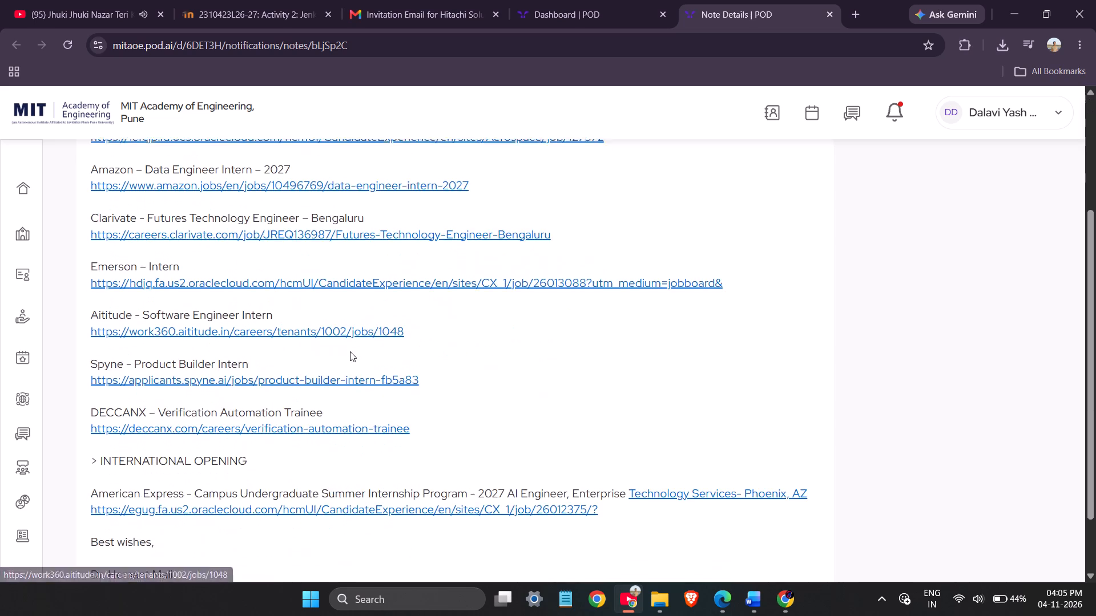
{"action": "scroll", "coordinate": [350, 351], "scroll_direction": "down", "scroll_amount": 3}
Return to the dashboard notifications, open the Hitachi Solutions note for shortlisted students, and read its test instructions and readiness checklist.
{"action": "left_click", "coordinate": [611, 0]}
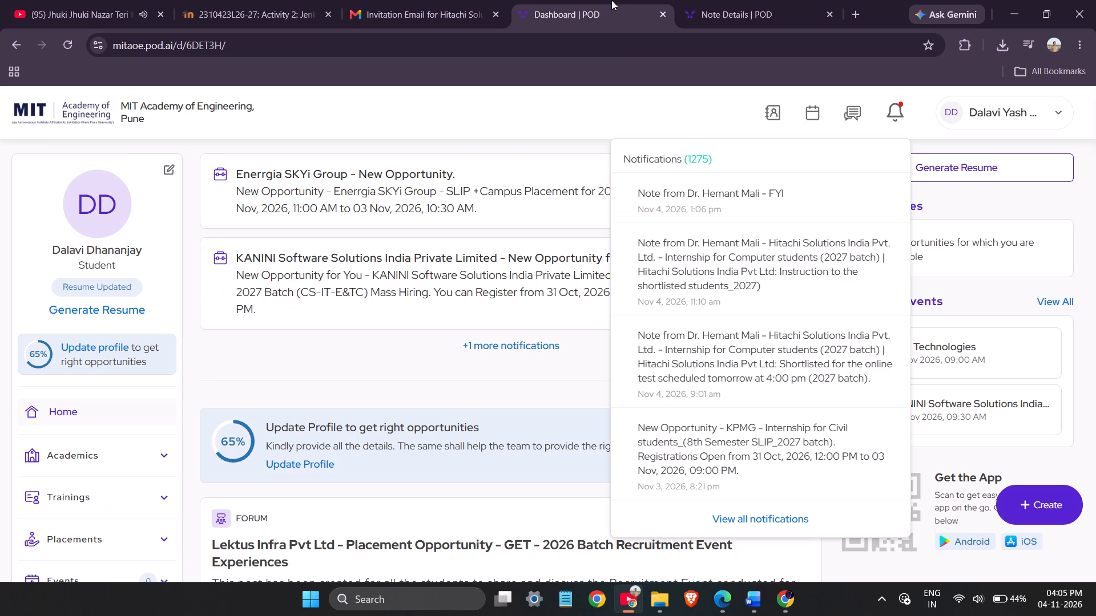
{"action": "left_click", "coordinate": [774, 287]}
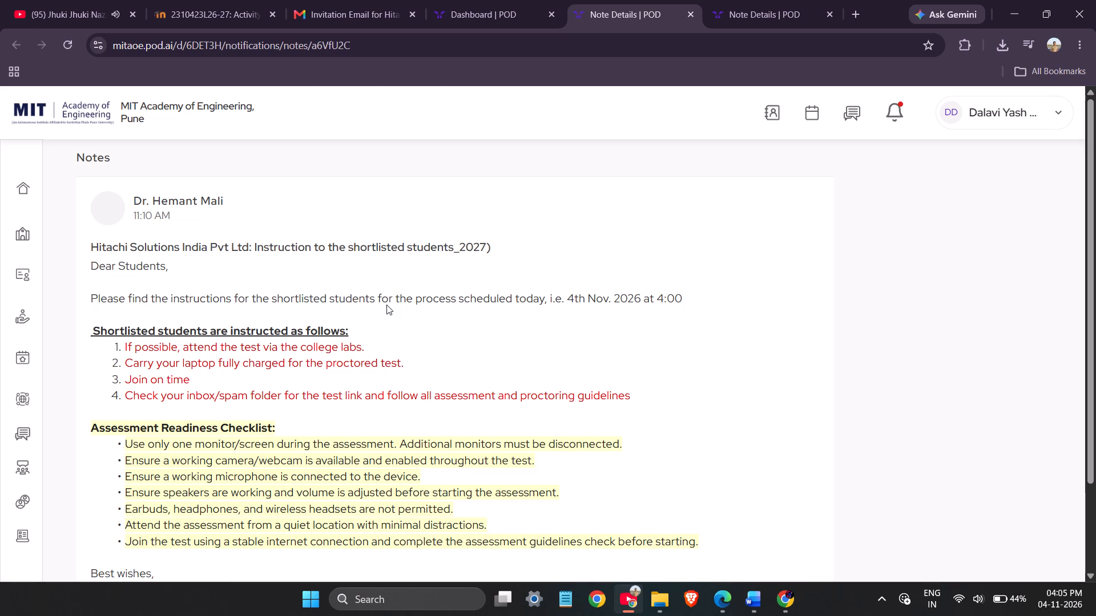
{"action": "scroll", "coordinate": [386, 305], "scroll_direction": "down", "scroll_amount": 2}
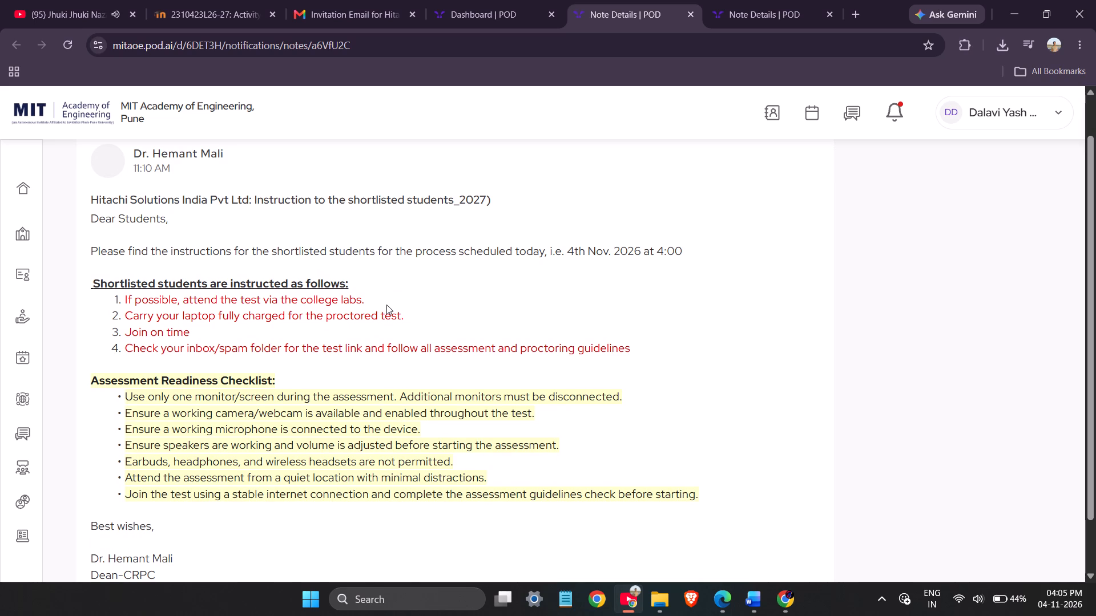
{"action": "scroll", "coordinate": [386, 305], "scroll_direction": "down", "scroll_amount": 2}
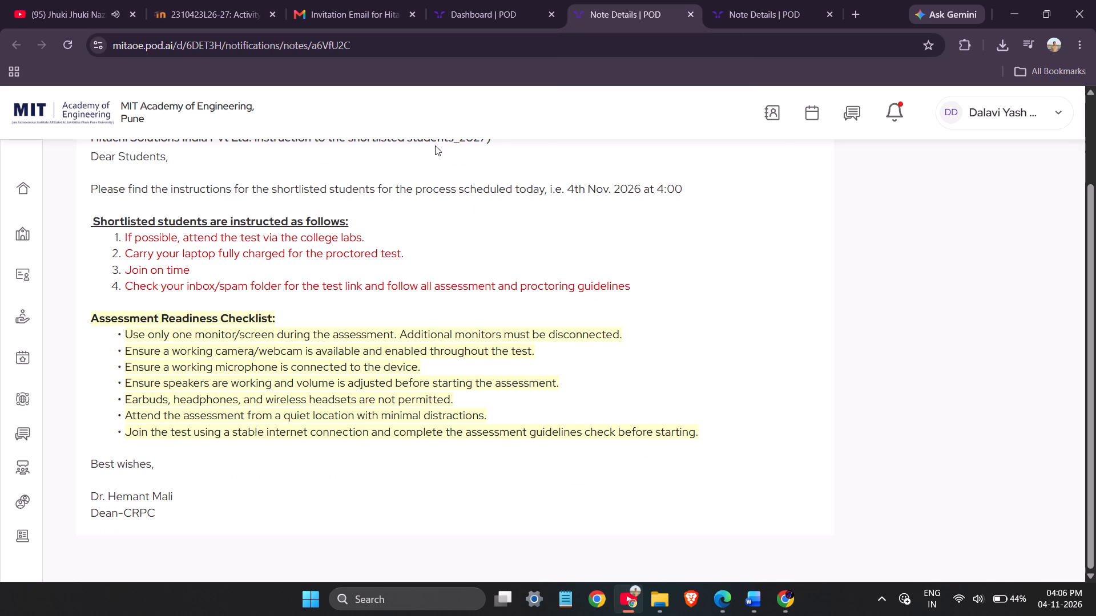
Open the downloaded Hitachi_Shortlisted names.xlsx in Excel and examine the full list of shortlisted candidates.
{"action": "left_click", "coordinate": [1005, 41]}
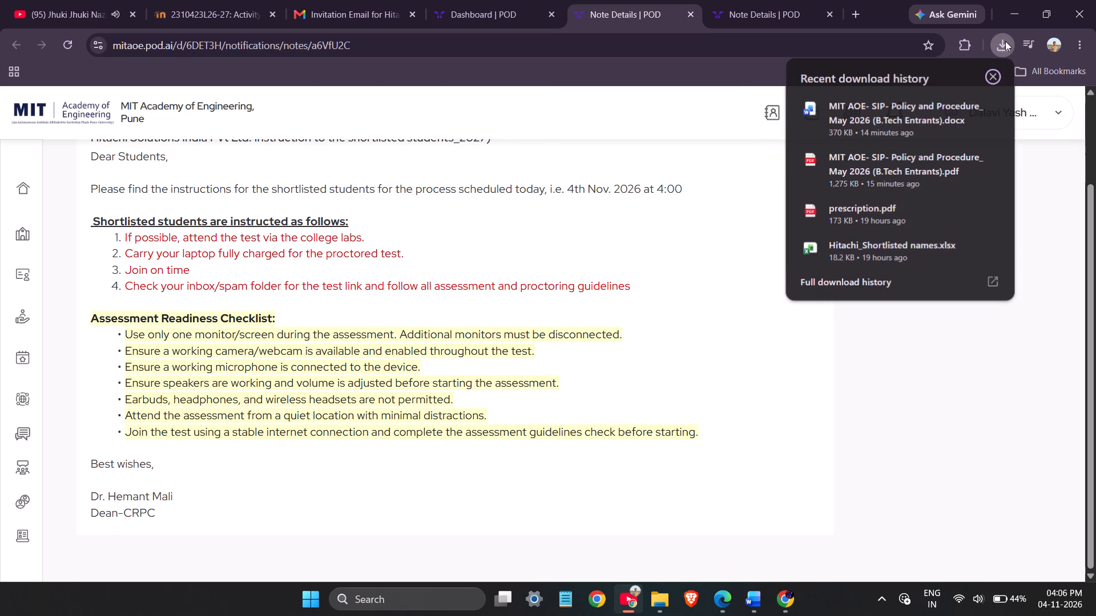
{"action": "double_click", "coordinate": [858, 256]}
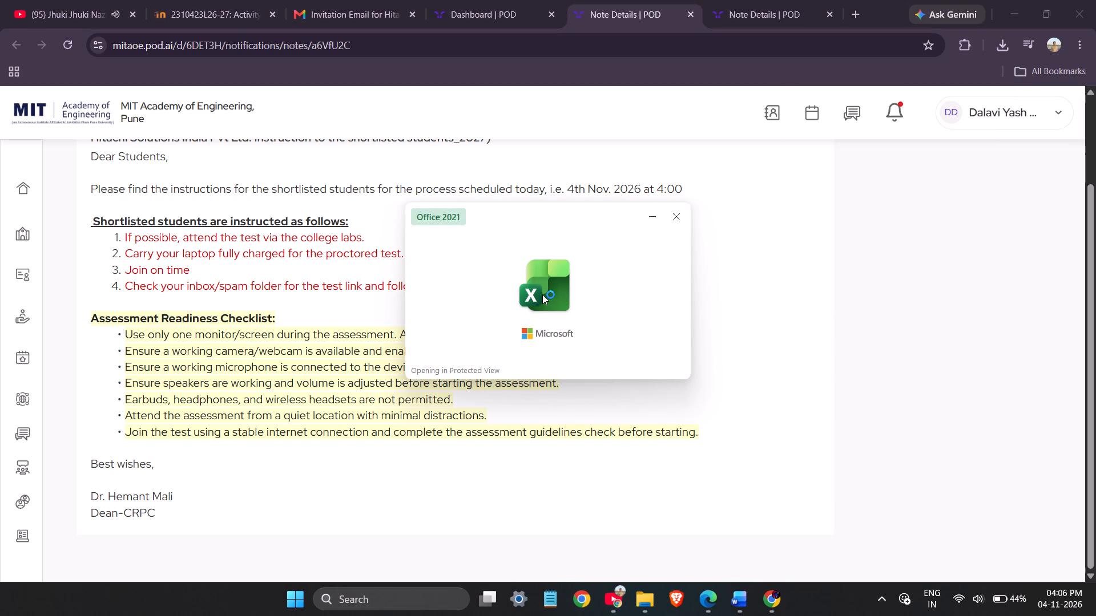
{"action": "left_click", "coordinate": [805, 604]}
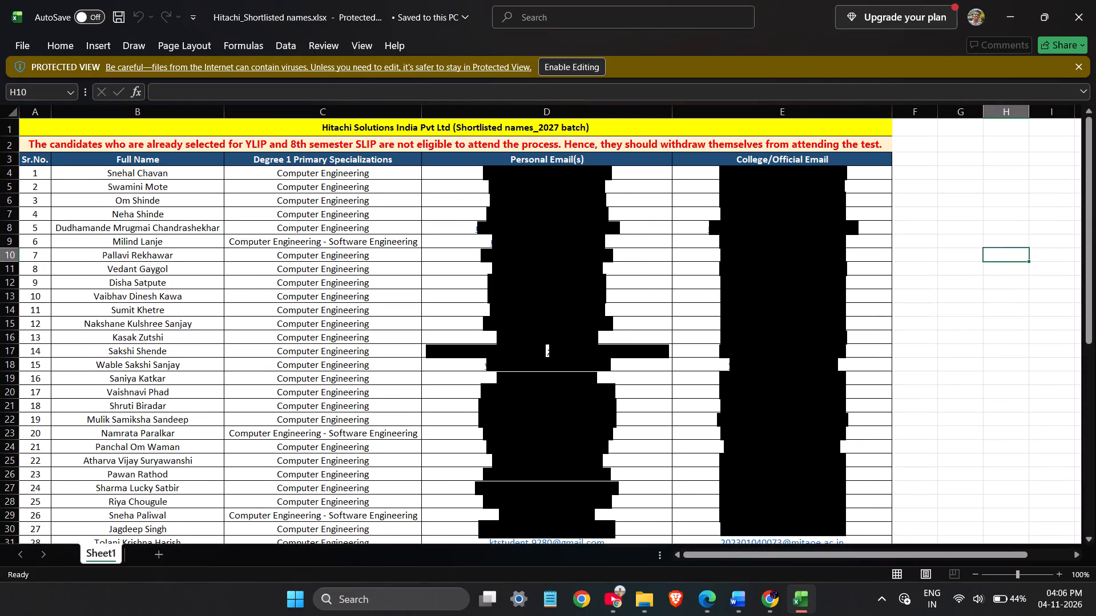
{"action": "scroll", "coordinate": [394, 339], "scroll_direction": "down", "scroll_amount": 1}
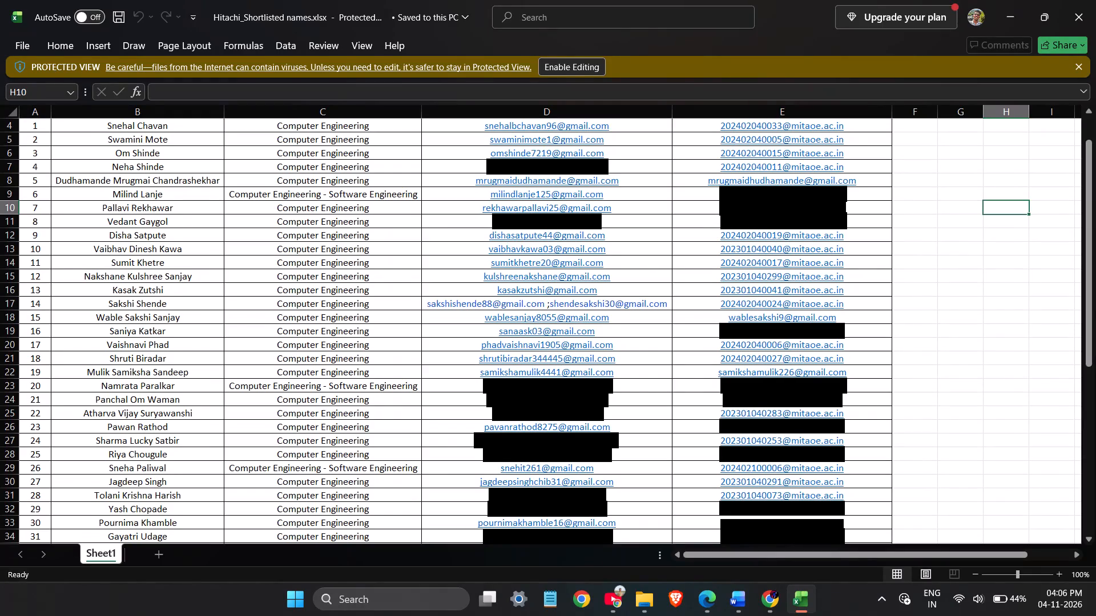
{"action": "scroll", "coordinate": [360, 498], "scroll_direction": "down", "scroll_amount": 3}
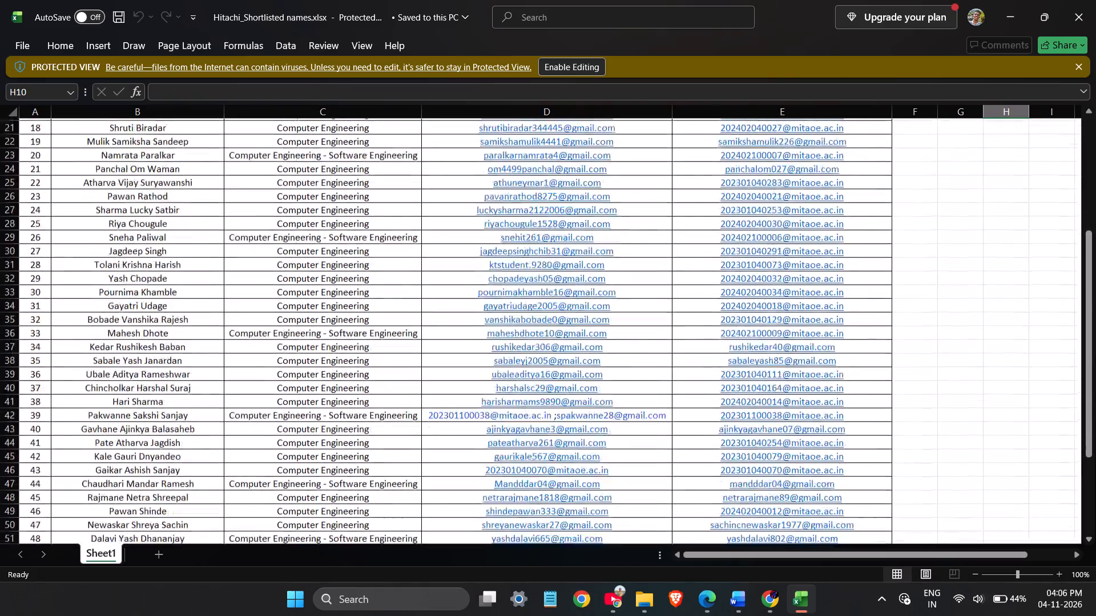
{"action": "scroll", "coordinate": [360, 498], "scroll_direction": "down", "scroll_amount": 2}
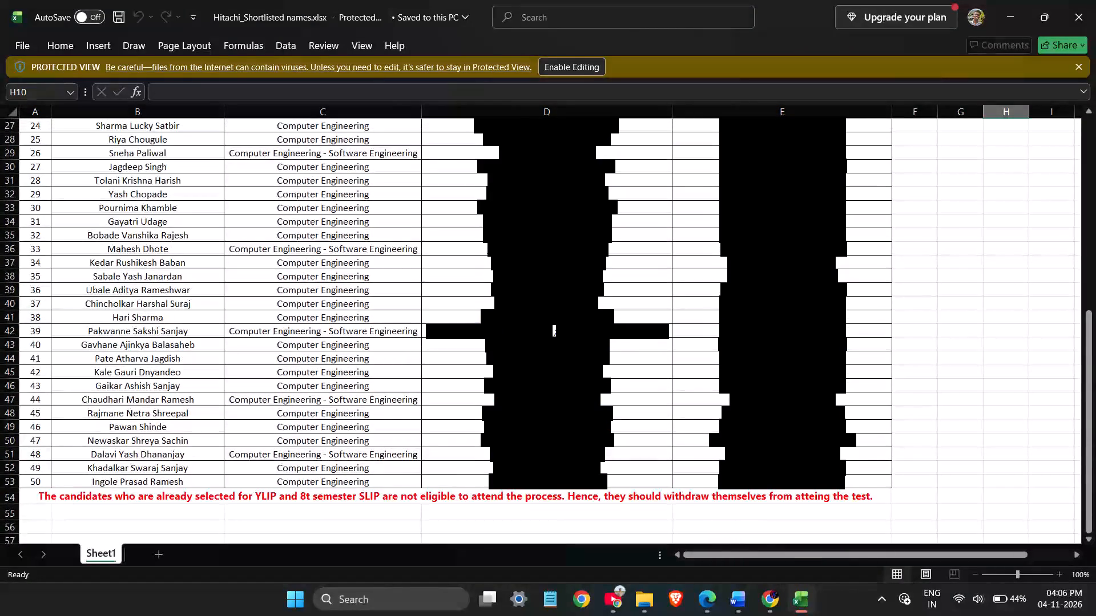
{"action": "scroll", "coordinate": [360, 498], "scroll_direction": "down", "scroll_amount": 1}
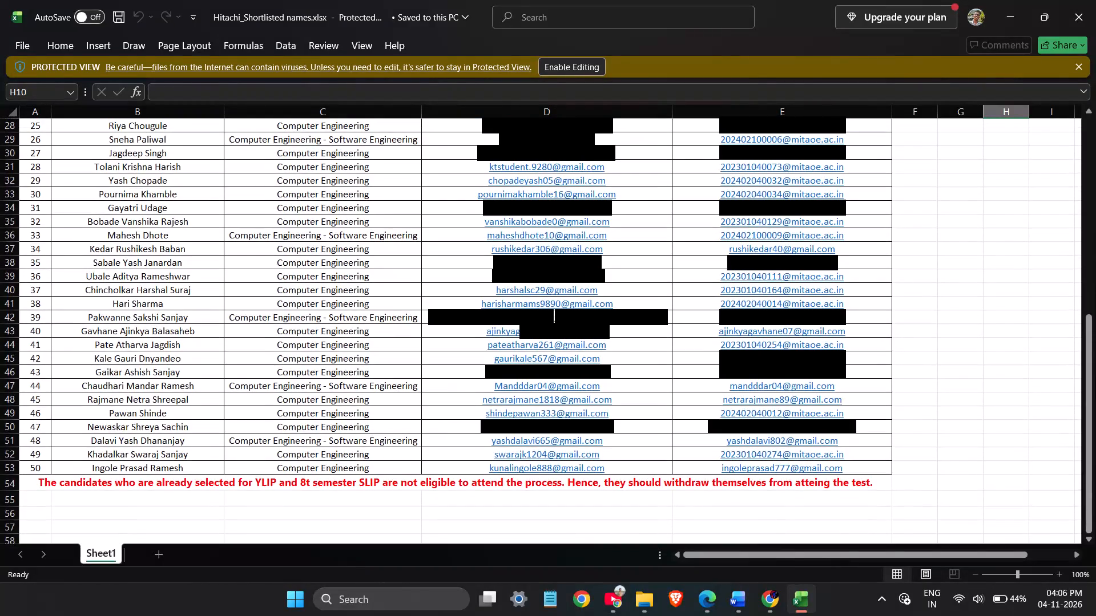
{"action": "scroll", "coordinate": [360, 498], "scroll_direction": "up", "scroll_amount": 1}
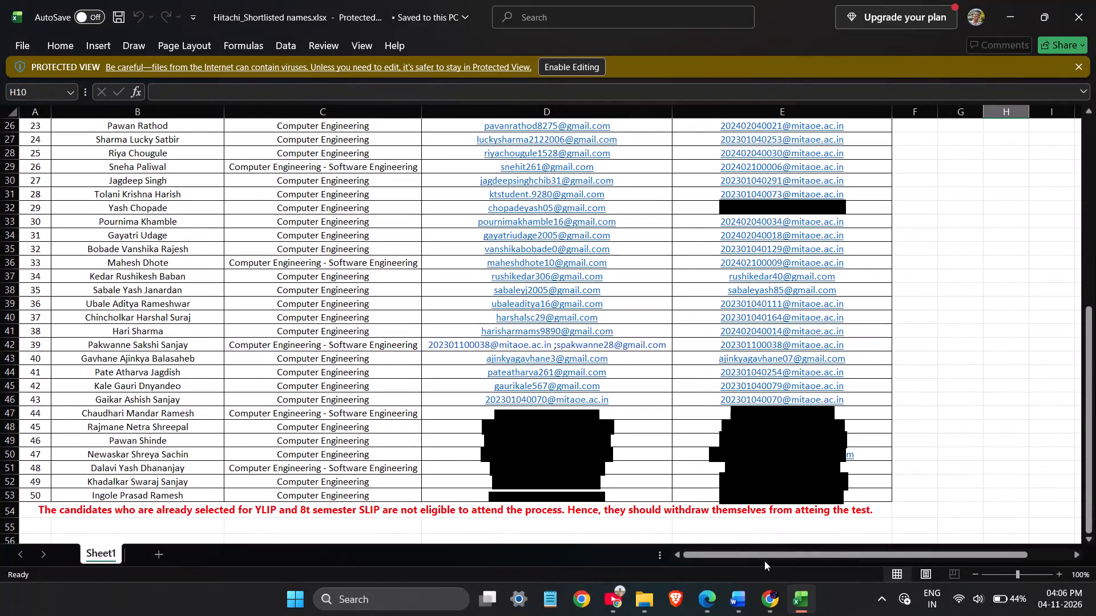
Switch back to Chrome and pause the song video playing on YouTube.
{"action": "left_click", "coordinate": [615, 607]}
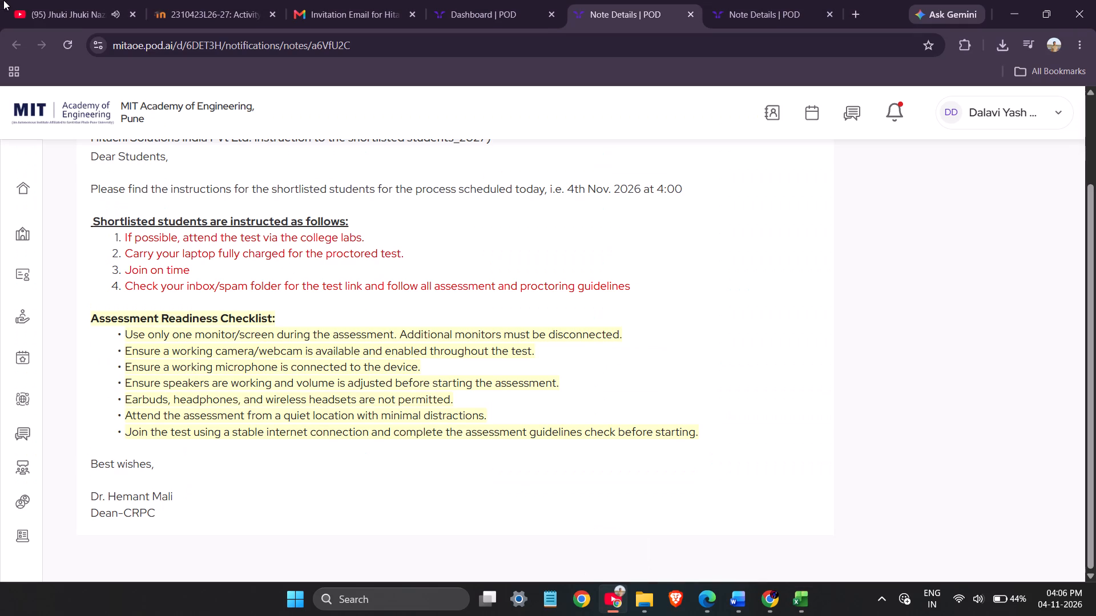
{"action": "left_click", "coordinate": [32, 0]}
{"action": "left_click", "coordinate": [364, 367]}
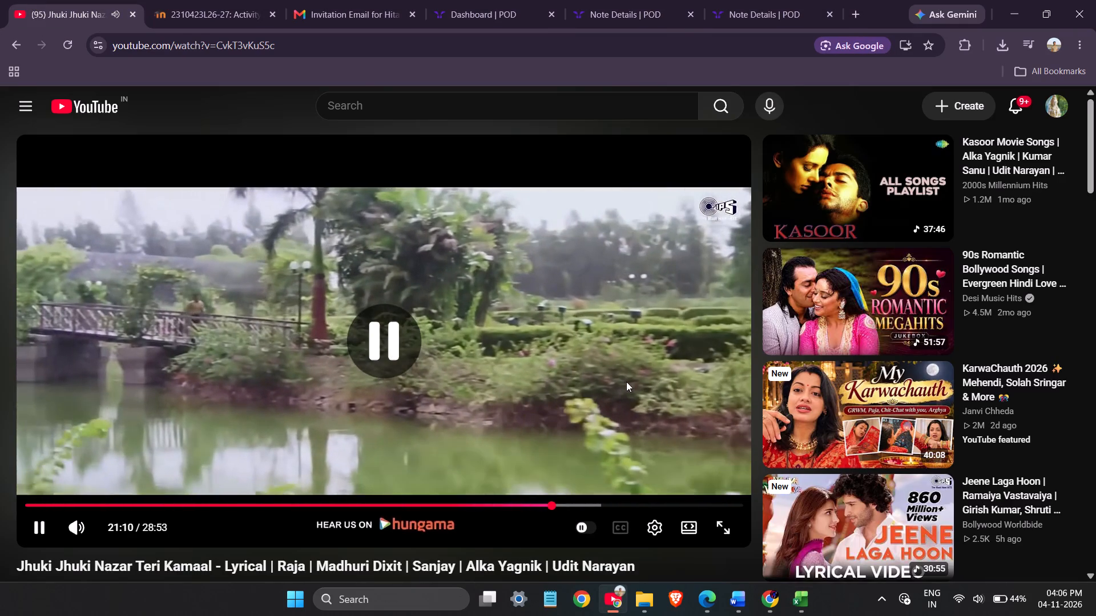
Browse the recommended videos listed alongside the song video.
{"action": "scroll", "coordinate": [787, 394], "scroll_direction": "down", "scroll_amount": 4}
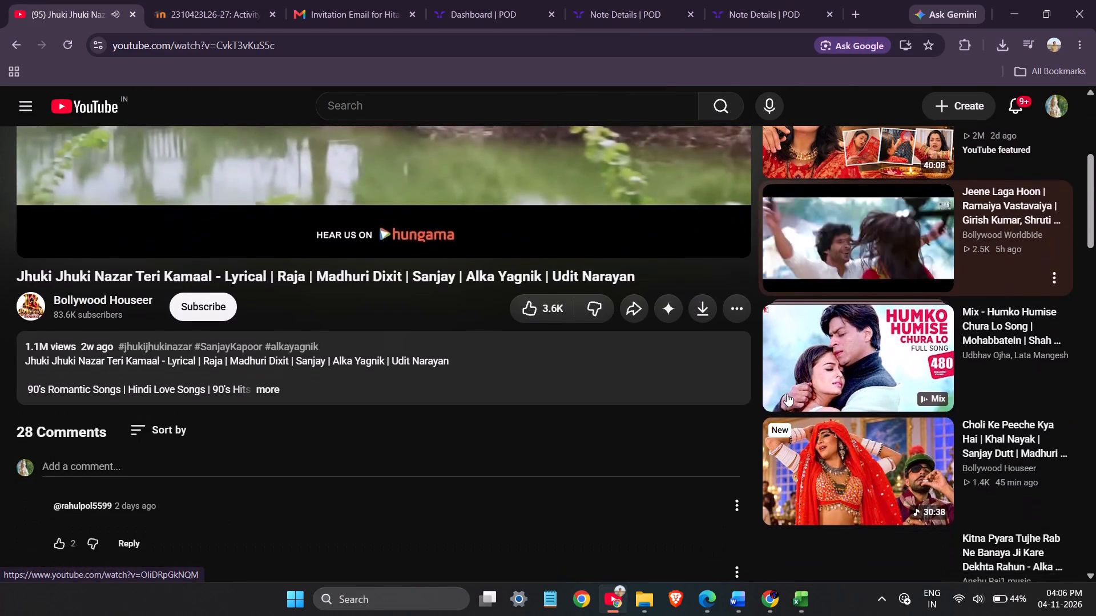
{"action": "scroll", "coordinate": [787, 394], "scroll_direction": "down", "scroll_amount": 2}
{"action": "scroll", "coordinate": [787, 394], "scroll_direction": "up", "scroll_amount": 1}
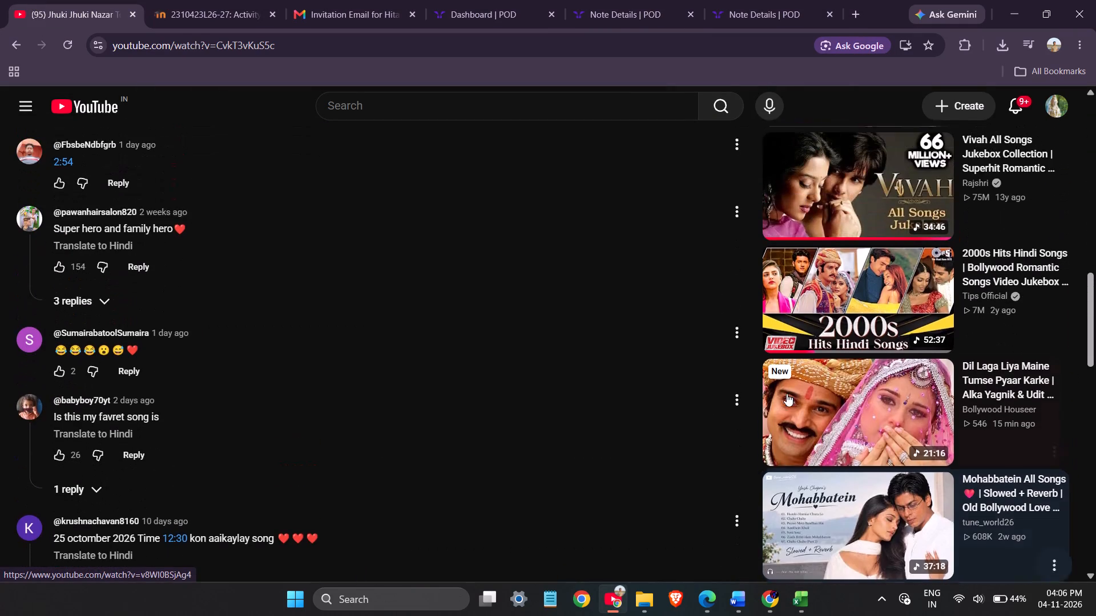
{"action": "scroll", "coordinate": [787, 394], "scroll_direction": "up", "scroll_amount": 1}
{"action": "scroll", "coordinate": [787, 394], "scroll_direction": "down", "scroll_amount": 3}
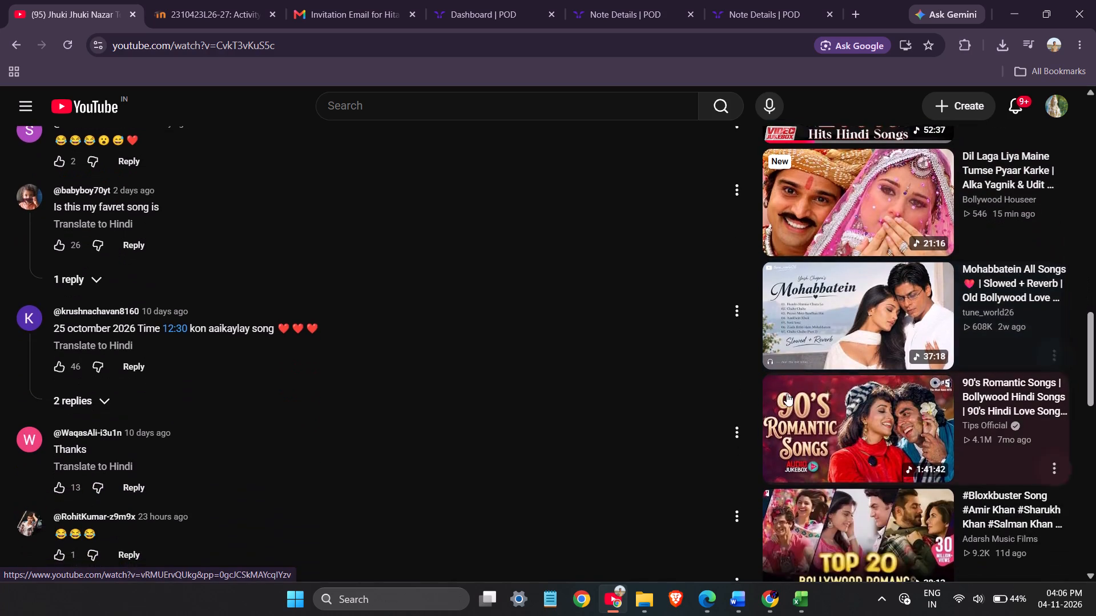
Find the Souten song "Zindagi Pyar Ka Geet Hai" by Shemaroo among the recommended videos, play it, and skip its opening advertisement.
{"action": "scroll", "coordinate": [787, 394], "scroll_direction": "down", "scroll_amount": 3}
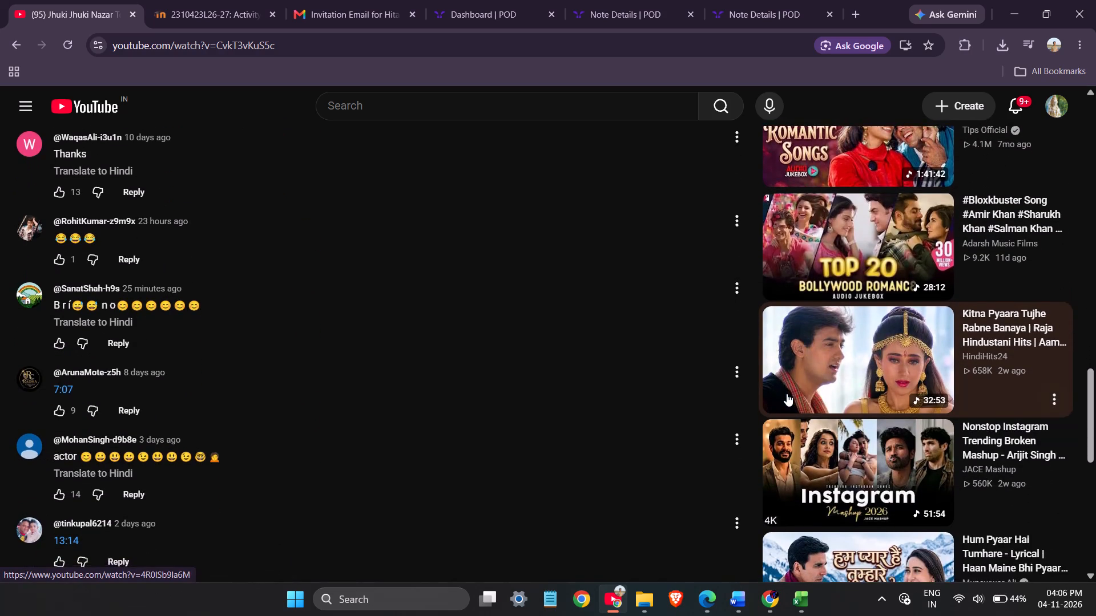
{"action": "scroll", "coordinate": [787, 394], "scroll_direction": "down", "scroll_amount": 4}
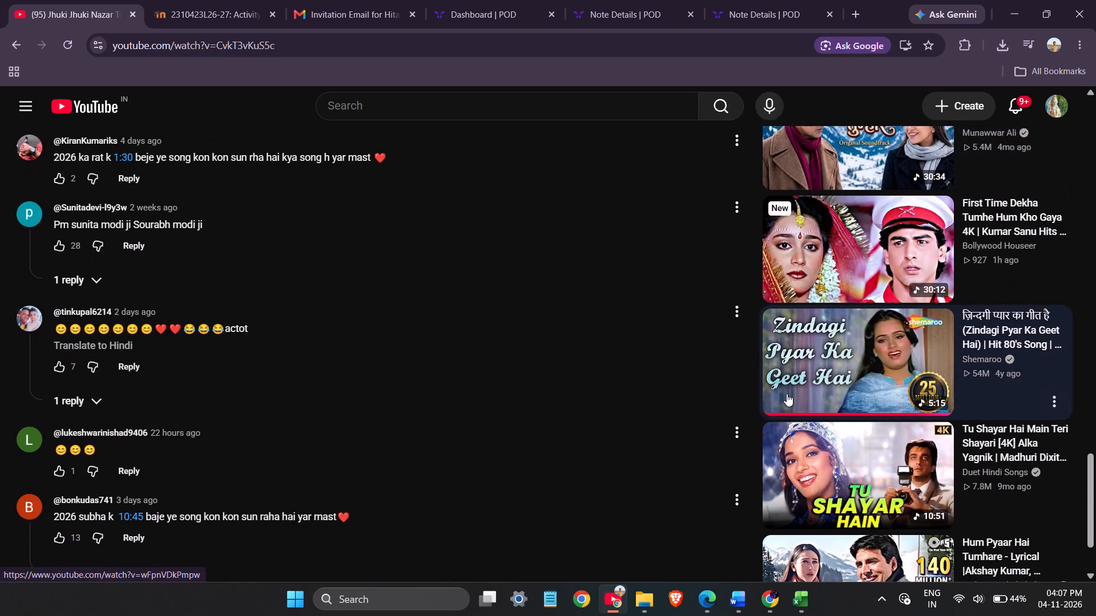
{"action": "scroll", "coordinate": [787, 394], "scroll_direction": "down", "scroll_amount": 2}
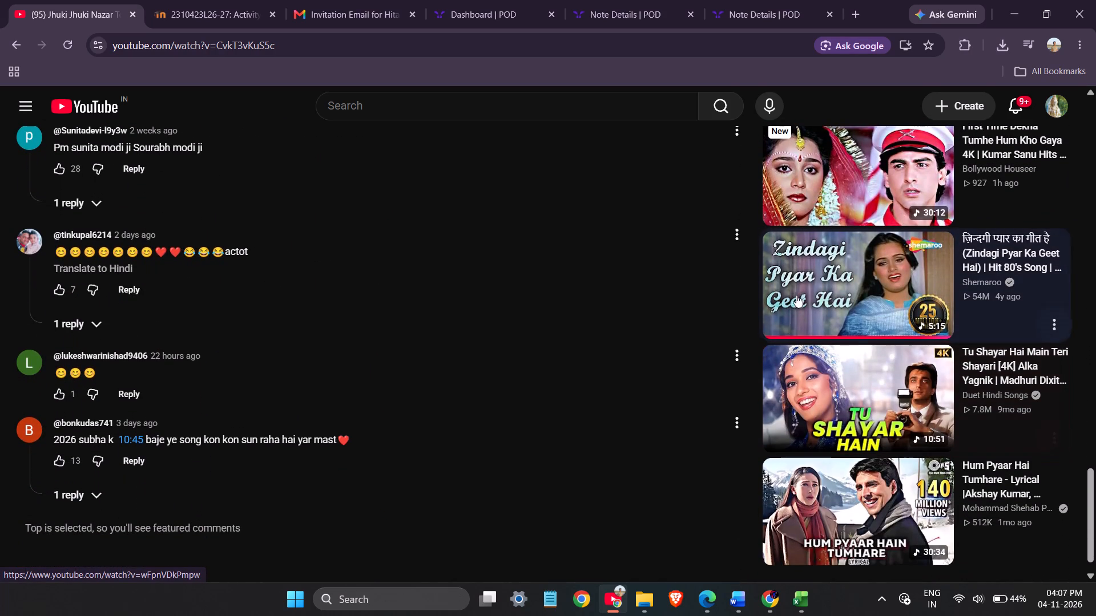
{"action": "left_click", "coordinate": [793, 296]}
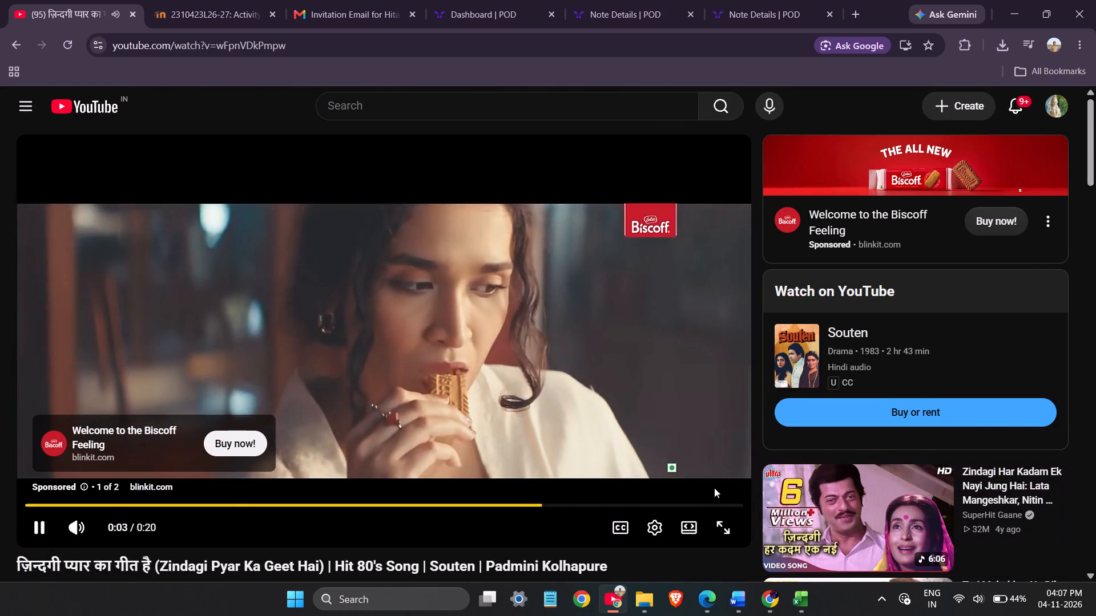
{"action": "left_click", "coordinate": [714, 488]}
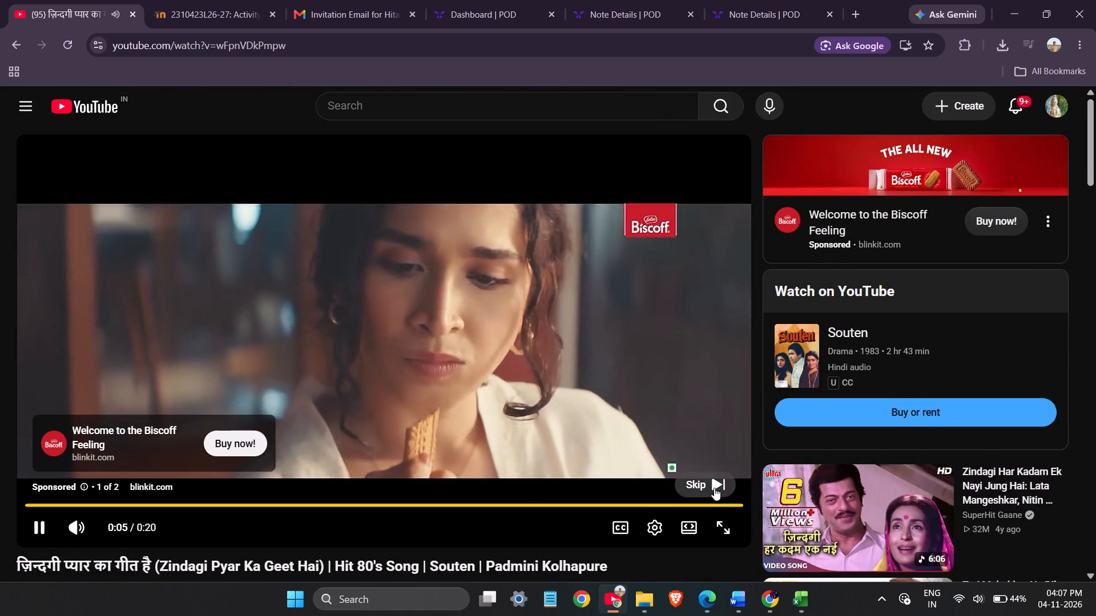
Switch to the School-profile Chrome window with the Claude chat and open the college Gmail inbox in a new tab.
{"action": "left_click", "coordinate": [801, 612]}
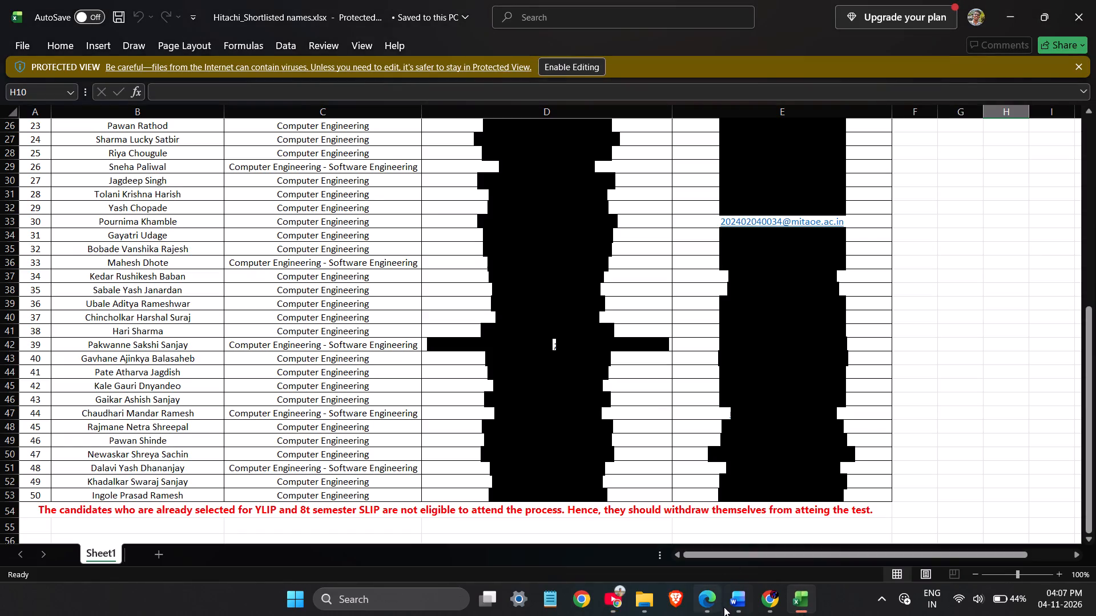
{"action": "left_click", "coordinate": [764, 590]}
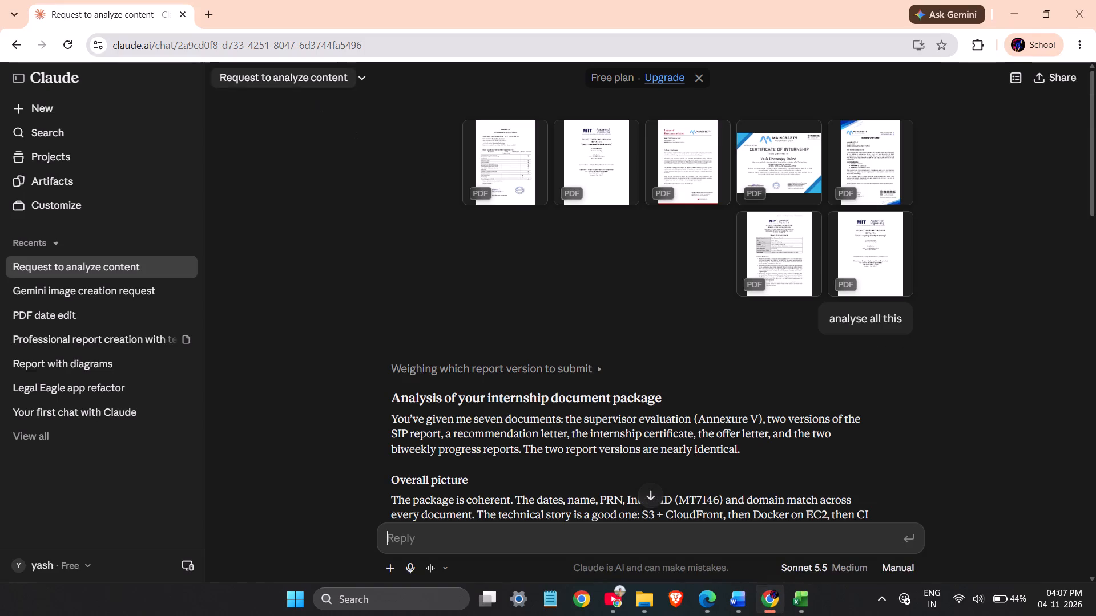
{"action": "left_click", "coordinate": [208, 15]}
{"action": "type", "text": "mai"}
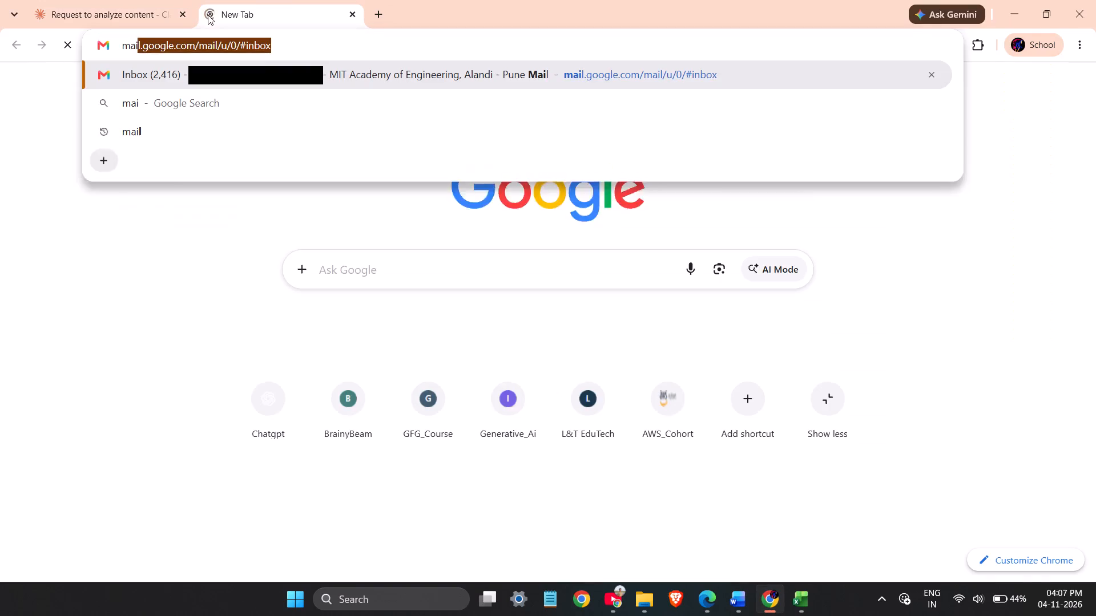
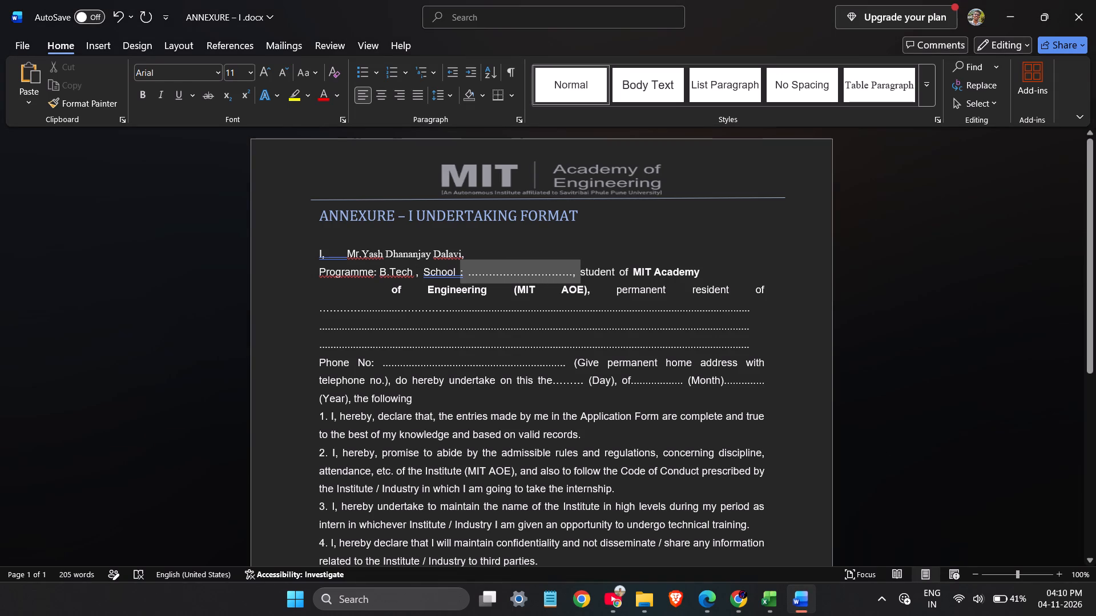
{"action": "left_click_drag", "start_coordinate": [566, 270], "coordinate": [569, 273]}
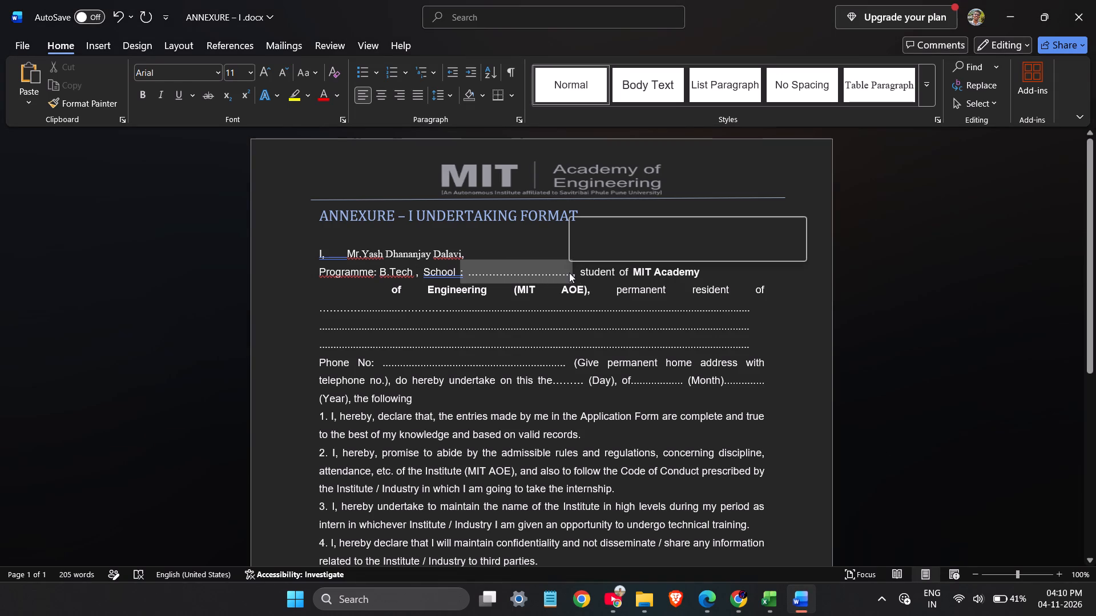
{"action": "key", "text": "ctrl+v"}
{"action": "key", "text": "space"}
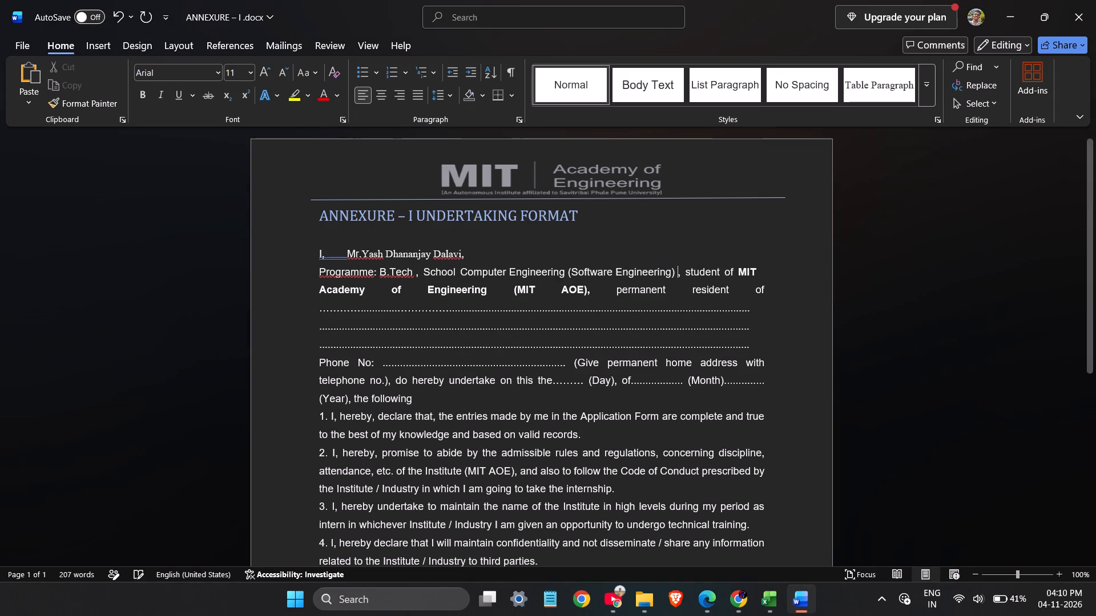
Check the PDF's permanent-address section in Chrome, and delete the three dotted address lines after "permanent resident of" in the Word document.
{"action": "left_click", "coordinate": [739, 602]}
{"action": "left_click", "coordinate": [611, 348]}
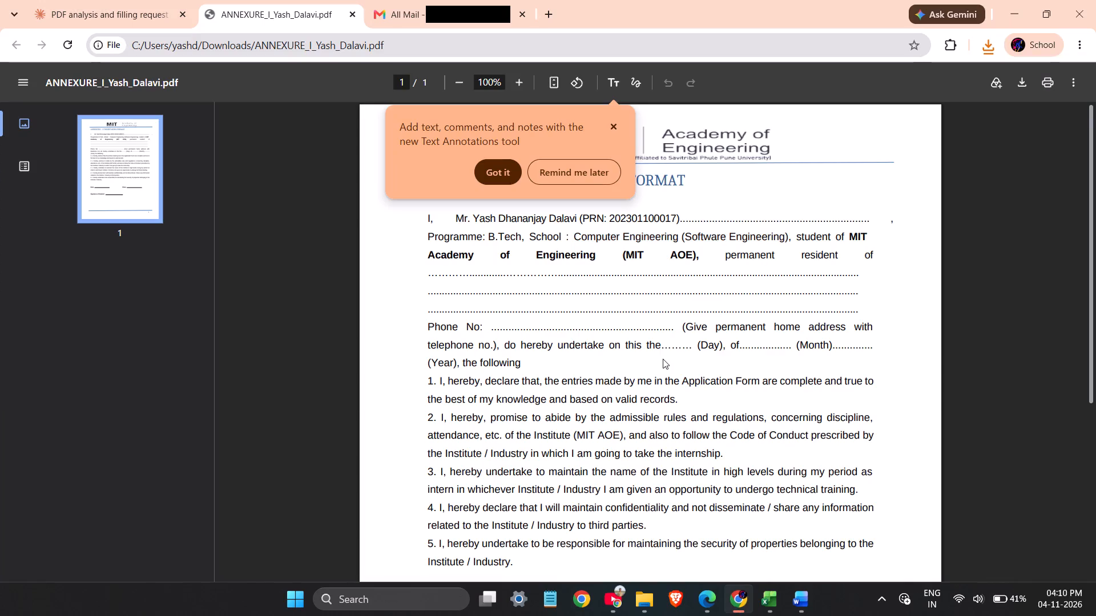
{"action": "scroll", "coordinate": [663, 359], "scroll_direction": "down", "scroll_amount": 1}
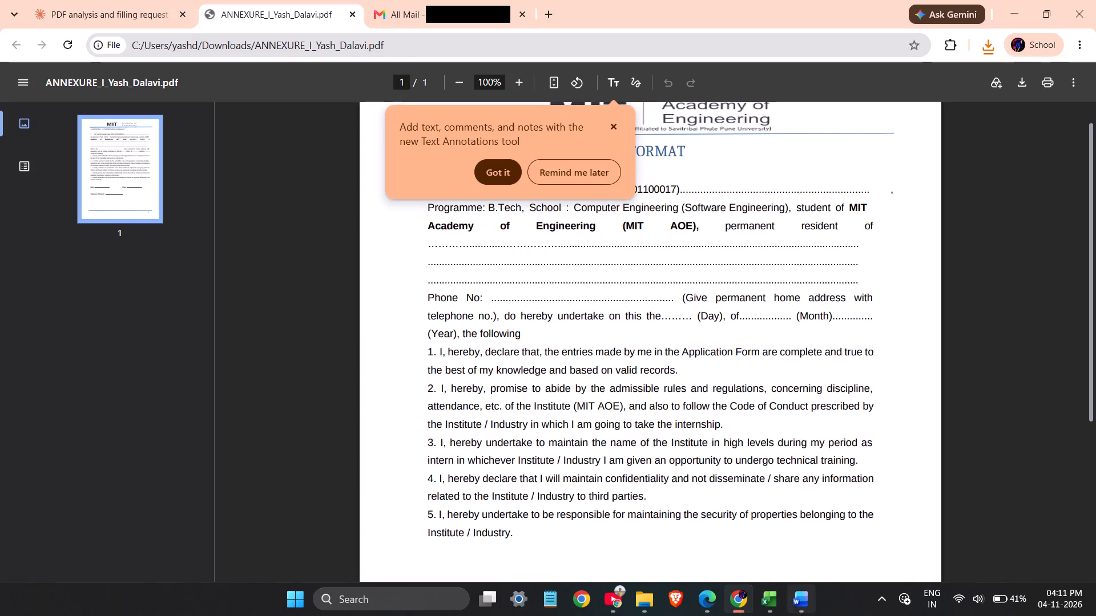
{"action": "left_click", "coordinate": [801, 615]}
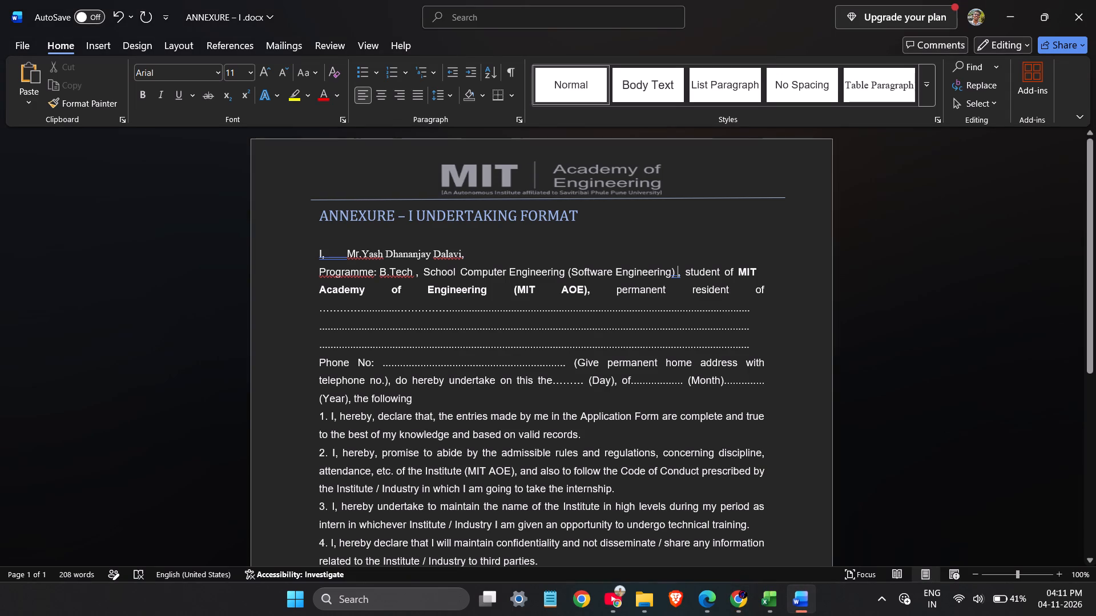
{"action": "left_click", "coordinate": [328, 312]}
{"action": "left_click_drag", "start_coordinate": [328, 312], "coordinate": [332, 318]}
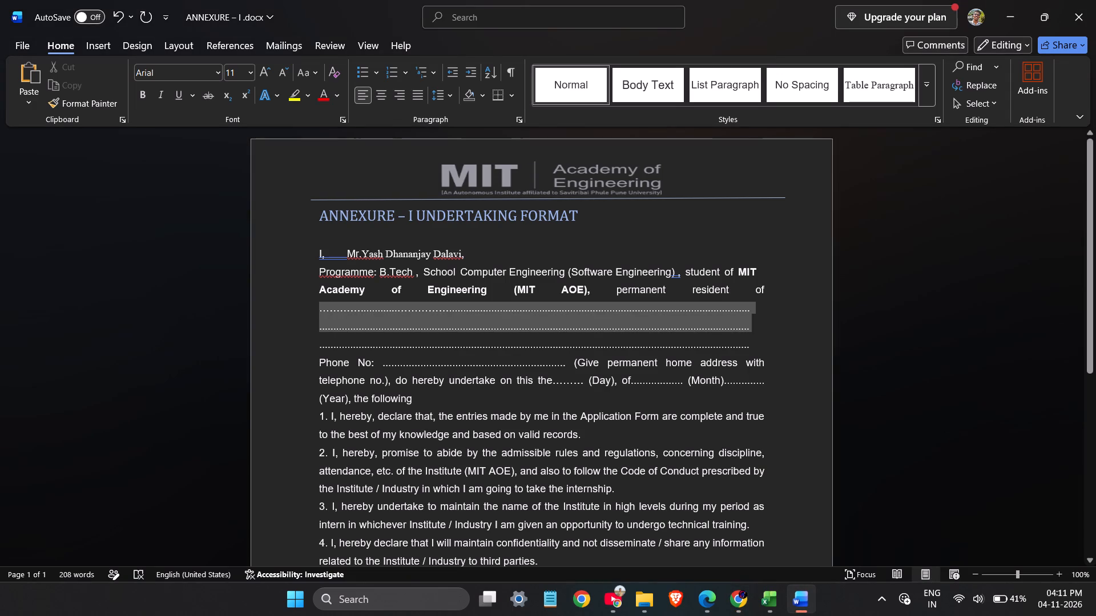
{"action": "left_click_drag", "start_coordinate": [332, 318], "coordinate": [400, 348]}
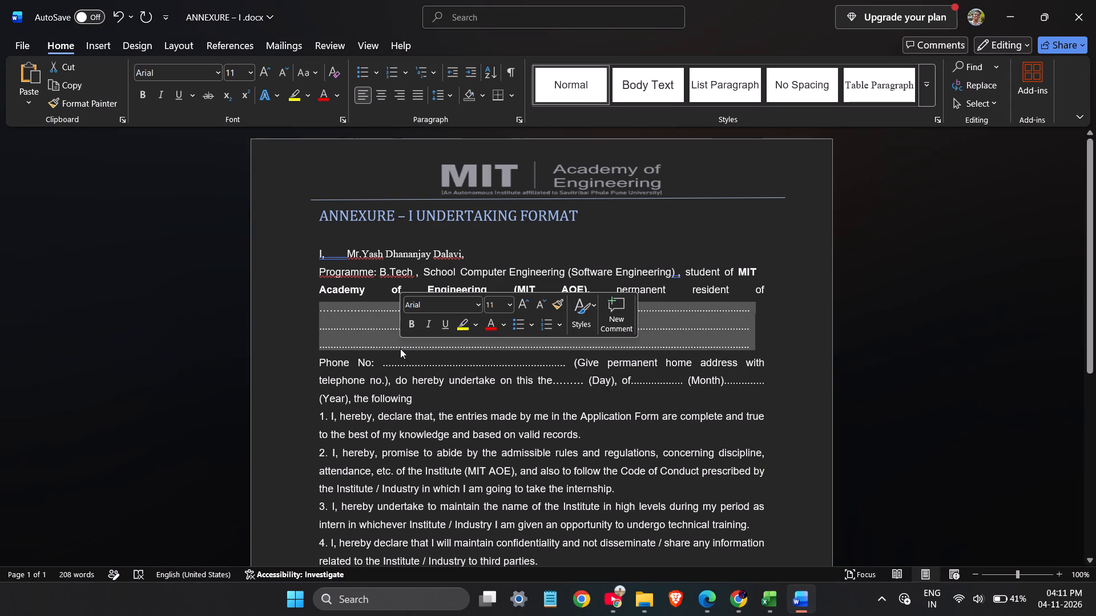
{"action": "key", "text": "BackSpace"}
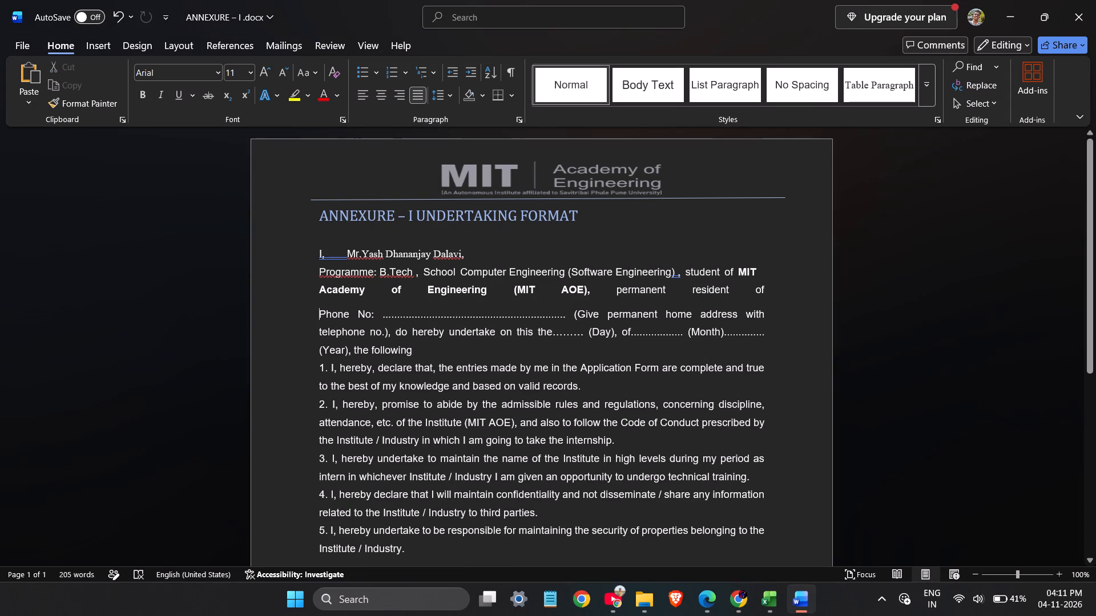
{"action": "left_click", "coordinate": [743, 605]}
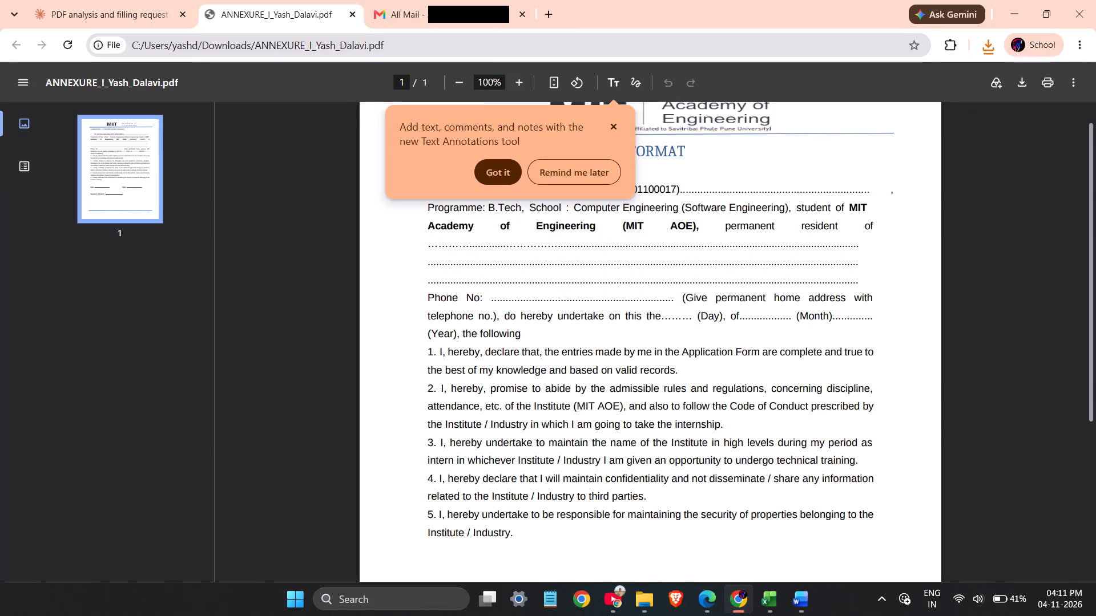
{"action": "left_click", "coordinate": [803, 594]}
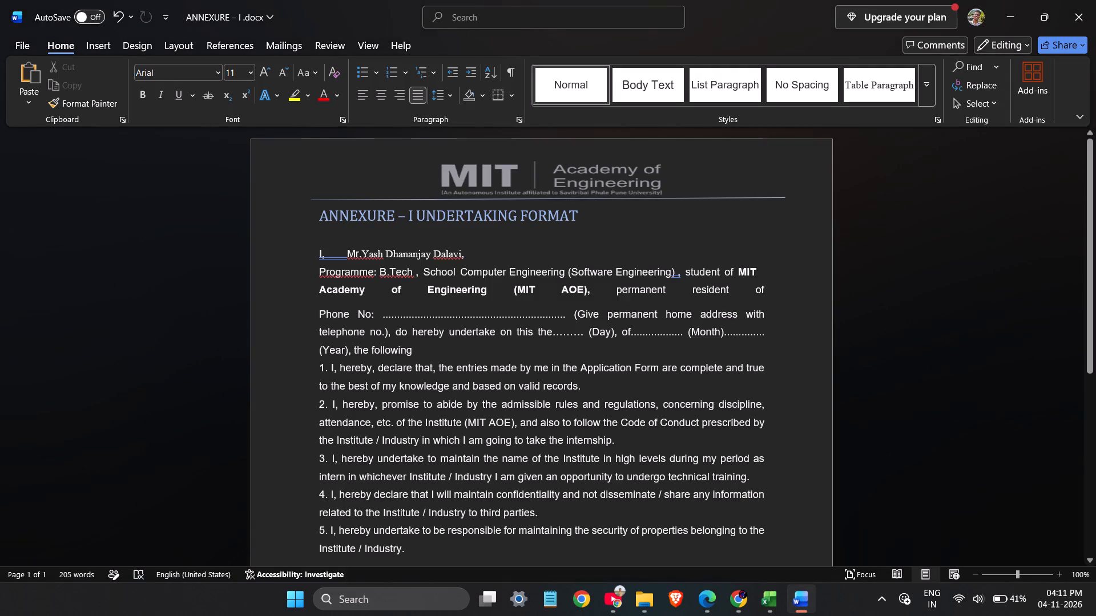
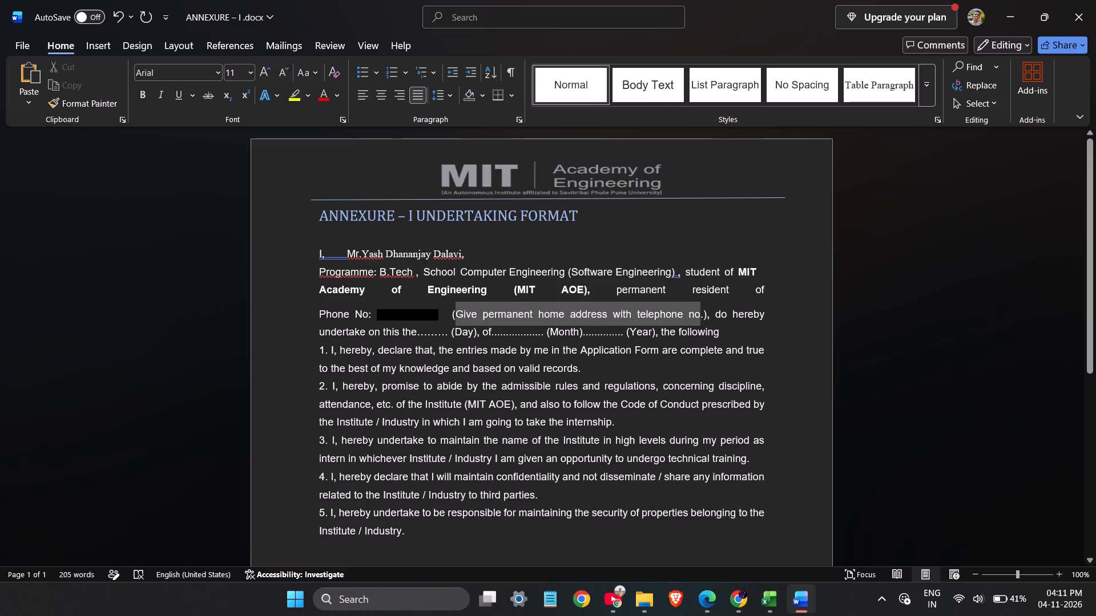
Delete the note "(Give permanent home address with telephone no.)," after the phone number and put a comma in its place.
{"action": "left_click_drag", "start_coordinate": [700, 317], "coordinate": [703, 317]}
{"action": "key", "text": "Right"}
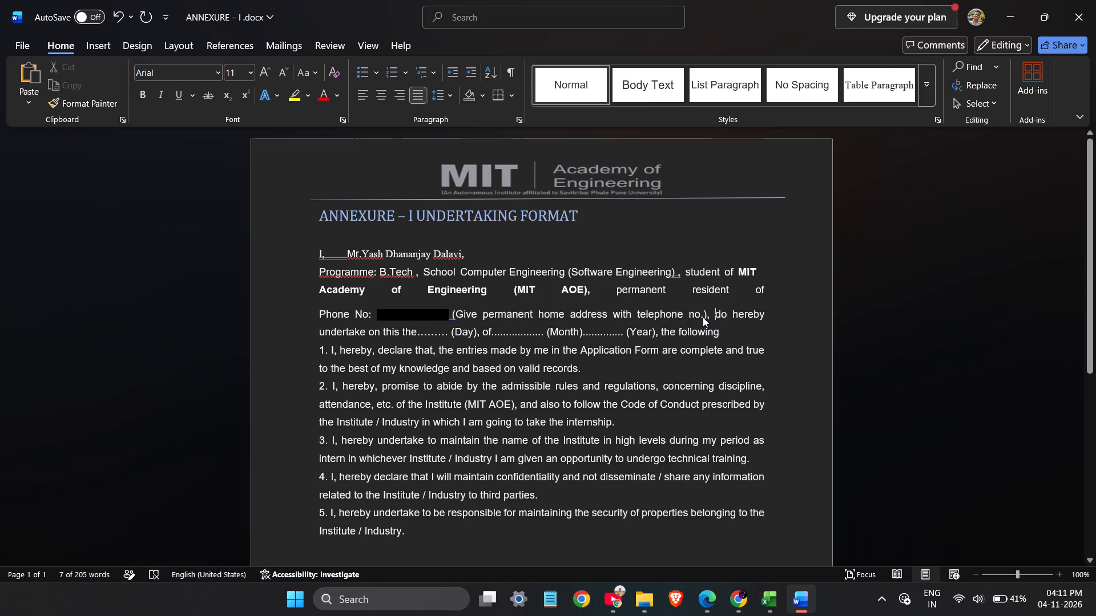
{"action": "left_click_drag", "start_coordinate": [445, 312], "coordinate": [647, 313]}
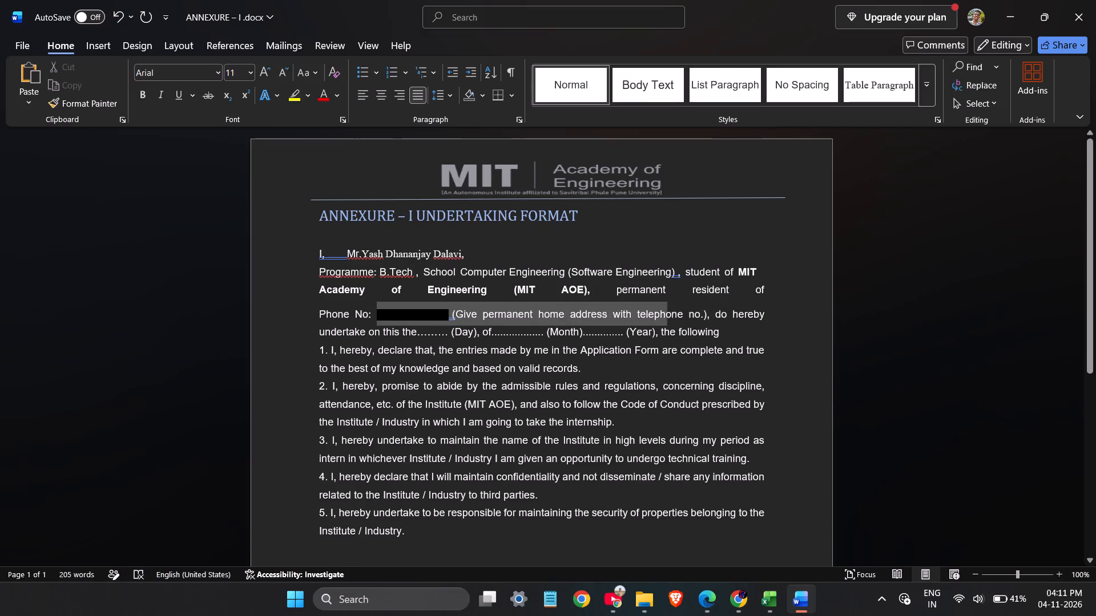
{"action": "left_click_drag", "start_coordinate": [647, 313], "coordinate": [703, 315]}
{"action": "left_click", "coordinate": [703, 315]}
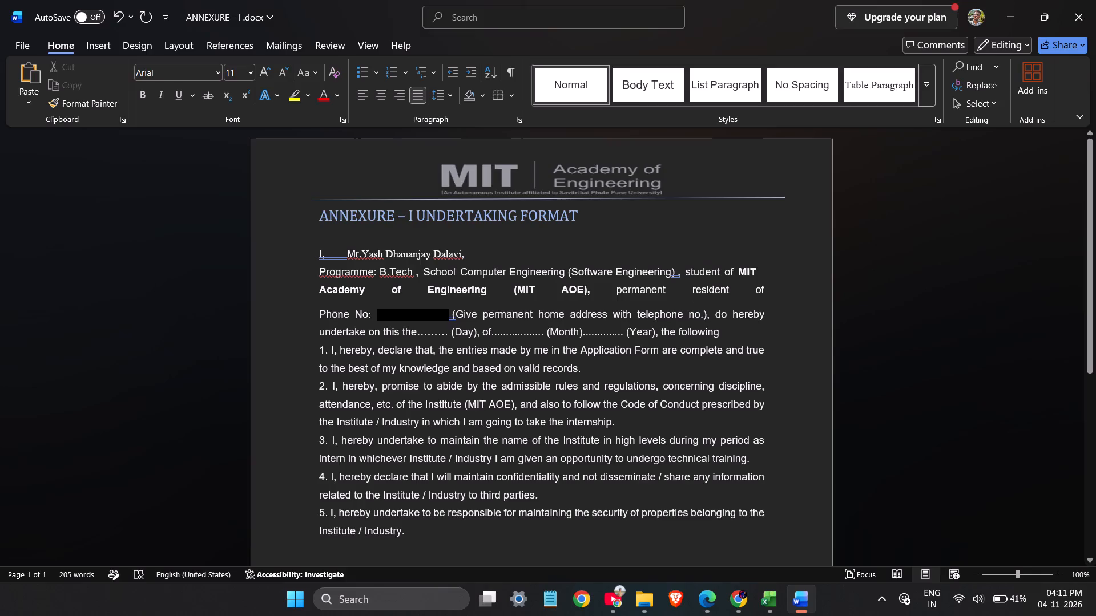
{"action": "left_click_drag", "start_coordinate": [707, 315], "coordinate": [453, 317]}
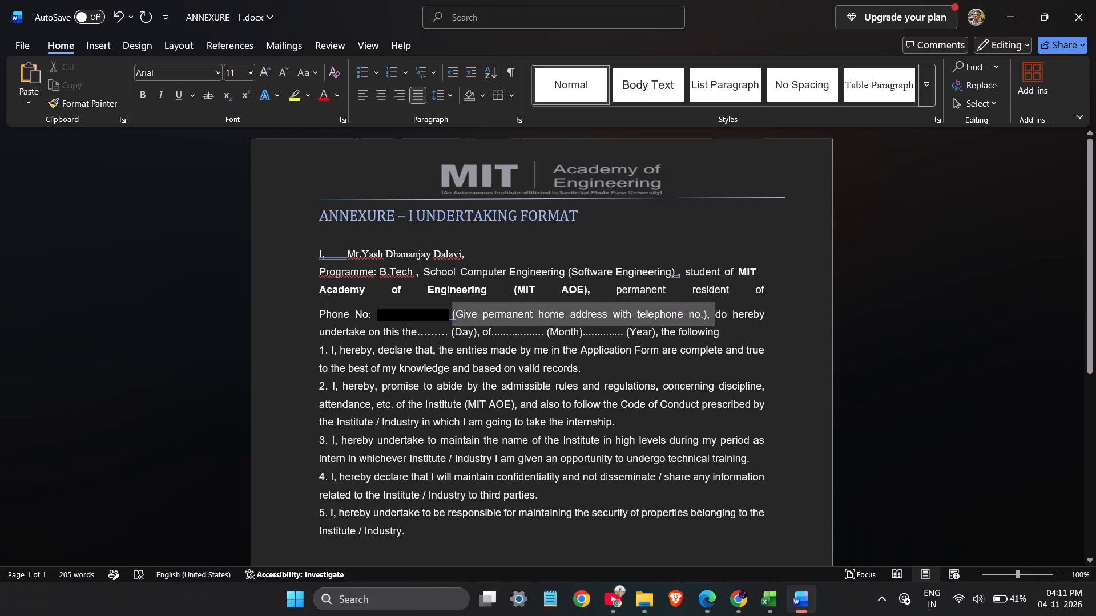
{"action": "key", "text": "BackSpace"}
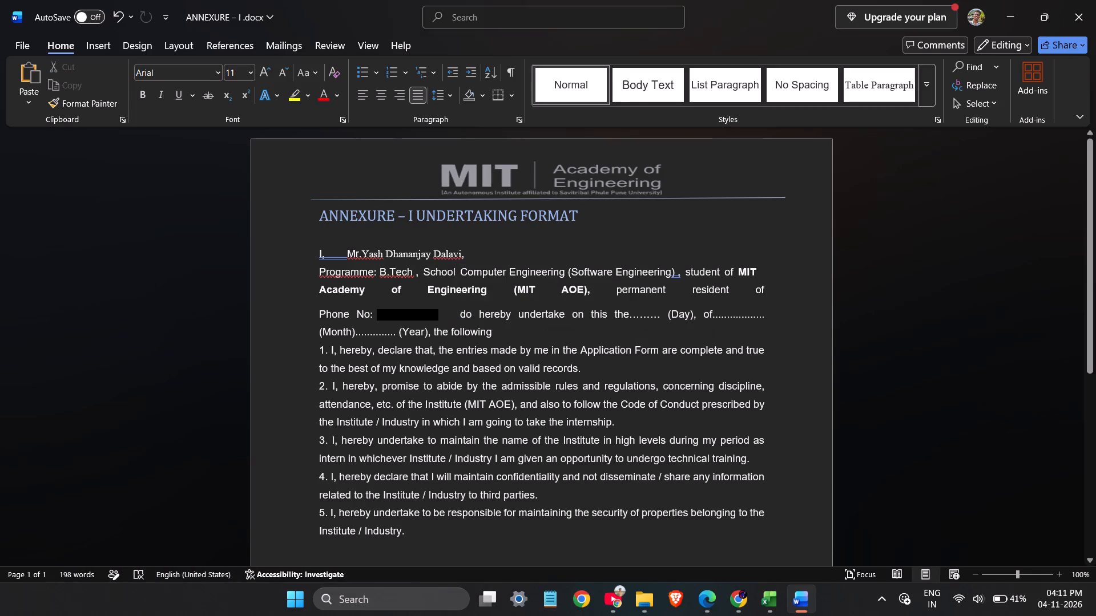
{"action": "key", "text": "BackSpace"}
{"action": "key", "text": "BackSpace"}
{"action": "key", "text": "comma"}
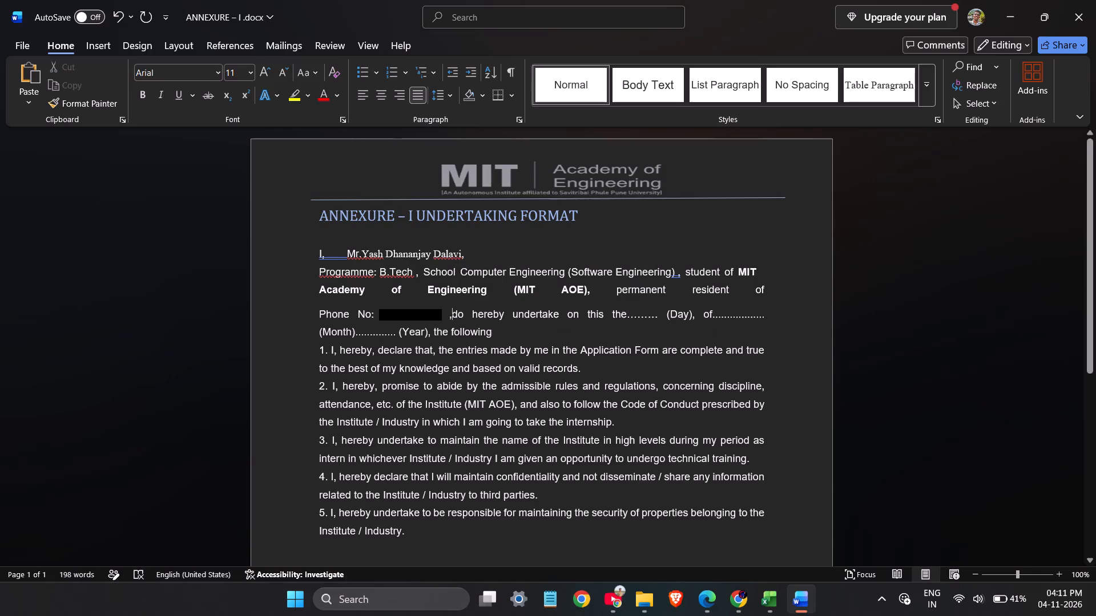
Enter the student's permanent address with taluka and district on a new line below "permanent resident of".
{"action": "left_click", "coordinate": [771, 290]}
{"action": "key", "text": "Return"}
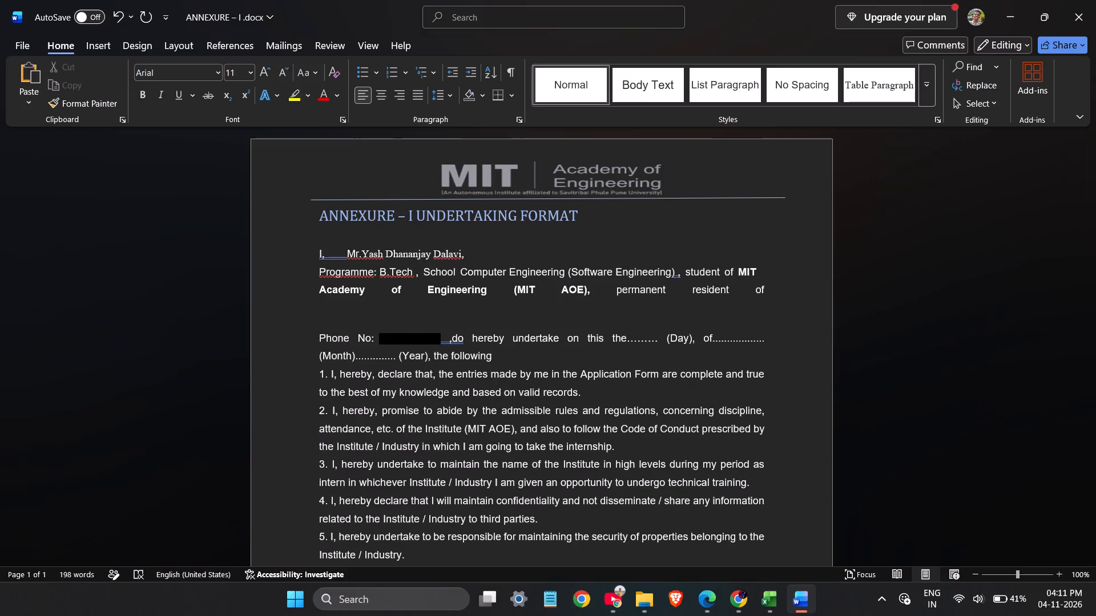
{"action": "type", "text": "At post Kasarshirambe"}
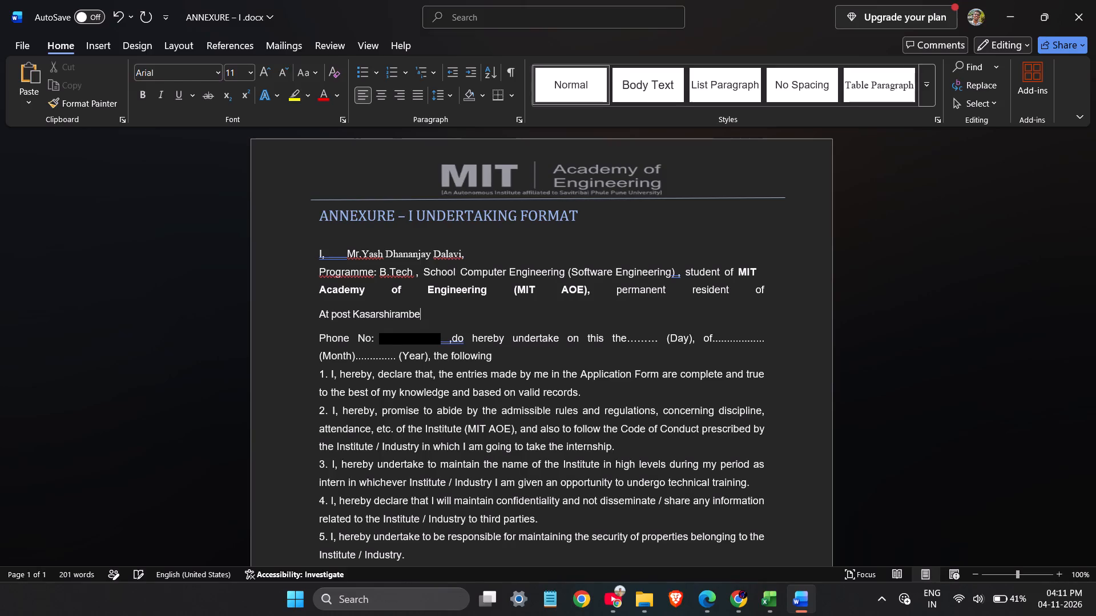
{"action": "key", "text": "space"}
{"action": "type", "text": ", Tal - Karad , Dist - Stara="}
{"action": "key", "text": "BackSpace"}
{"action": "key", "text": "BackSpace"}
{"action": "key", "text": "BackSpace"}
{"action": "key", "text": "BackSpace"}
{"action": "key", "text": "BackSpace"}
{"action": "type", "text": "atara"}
Check the remaining blanks in the PDF in Chrome, and fill the Day blank in the Word document with 4, spaced from "the".
{"action": "scroll", "coordinate": [879, 331], "scroll_direction": "down", "scroll_amount": 1}
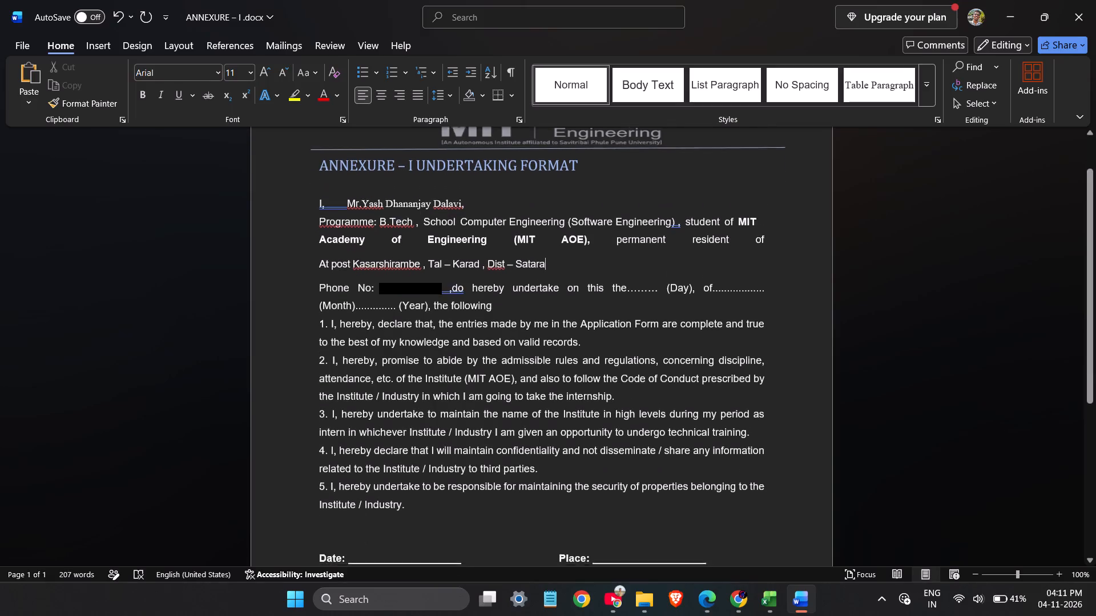
{"action": "left_click", "coordinate": [736, 601]}
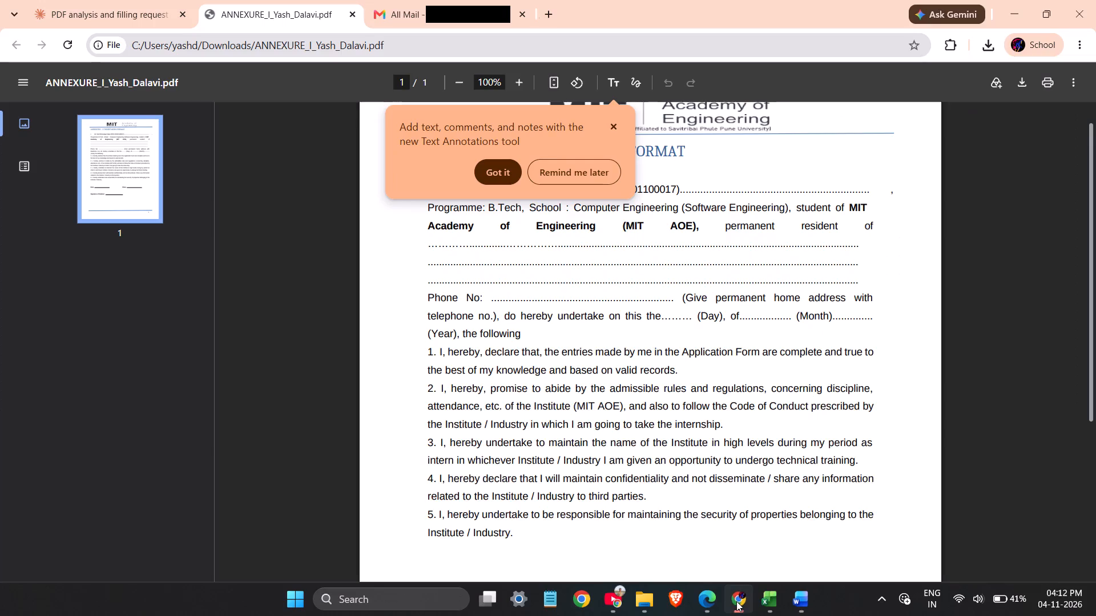
{"action": "scroll", "coordinate": [734, 372], "scroll_direction": "down", "scroll_amount": 1}
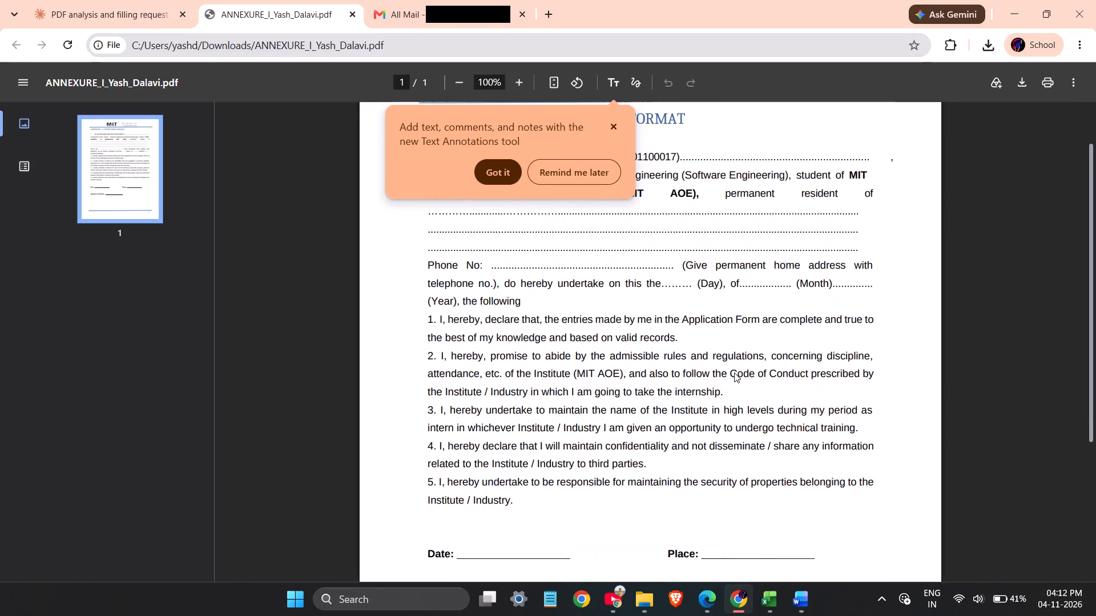
{"action": "scroll", "coordinate": [734, 372], "scroll_direction": "down", "scroll_amount": 2}
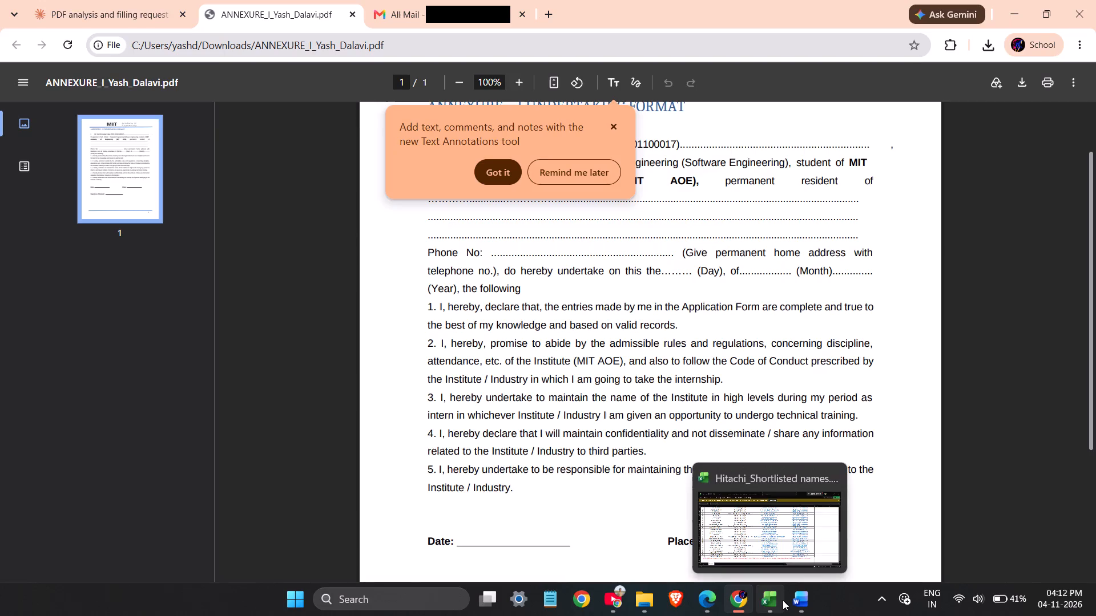
{"action": "left_click", "coordinate": [798, 600]}
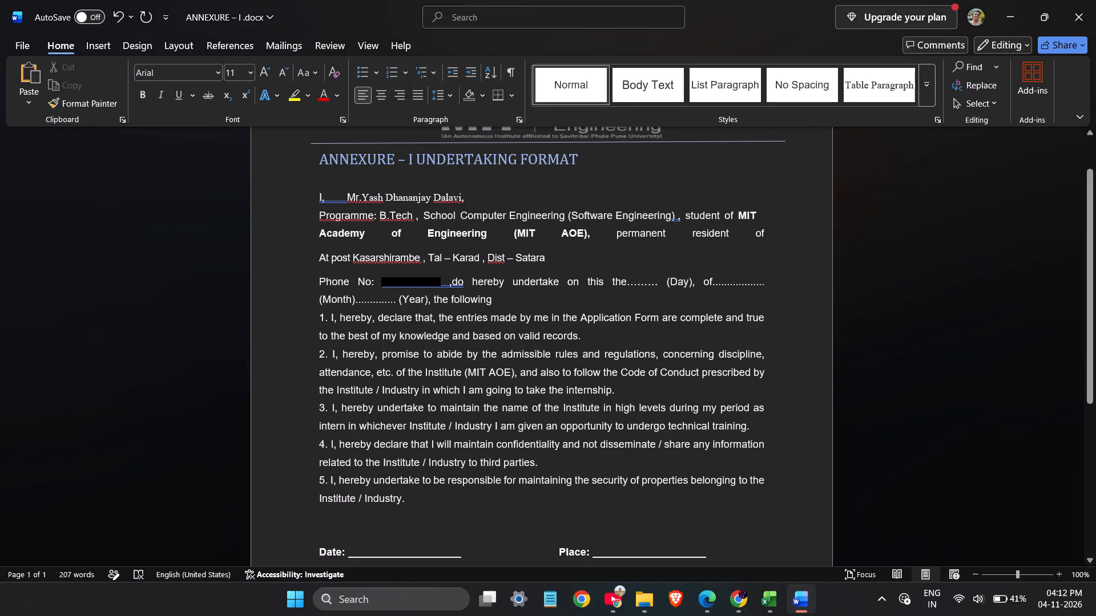
{"action": "left_click_drag", "start_coordinate": [631, 282], "coordinate": [657, 282]}
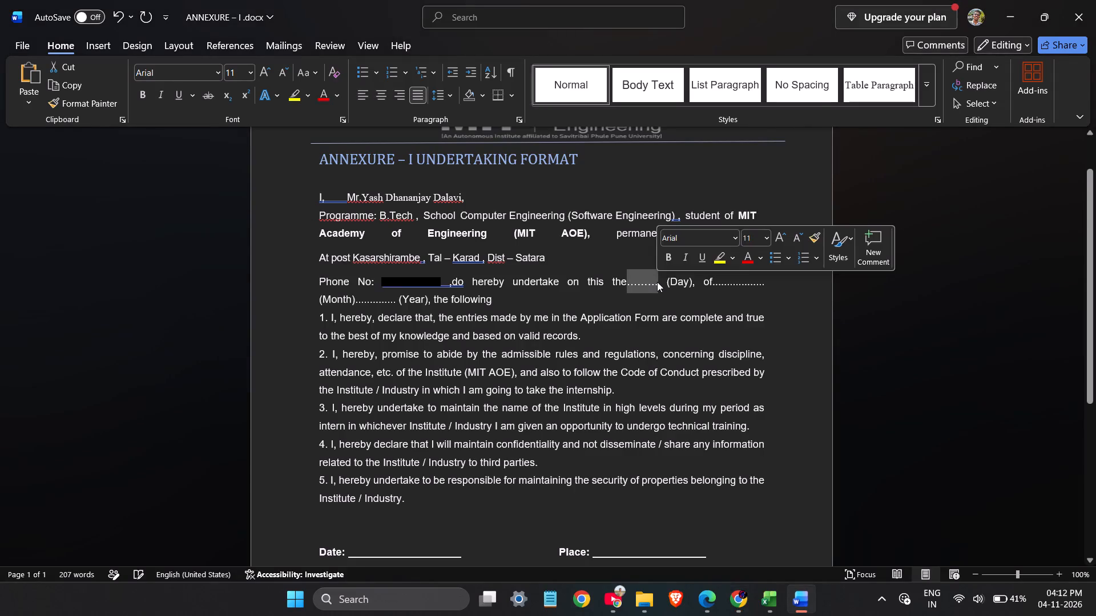
{"action": "key", "text": "4"}
{"action": "key", "text": "space"}
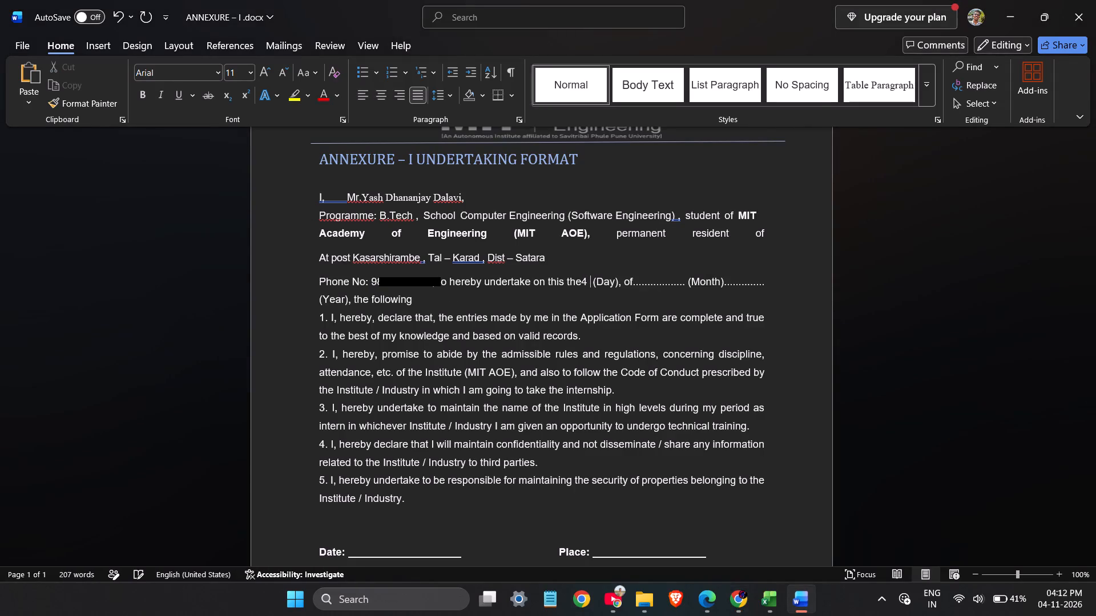
{"action": "key", "text": "Left"}
{"action": "key", "text": "Left"}
{"action": "key", "text": "space"}
{"action": "key", "text": "space"}
{"action": "key", "text": "space"}
{"action": "key", "text": "space"}
{"action": "key", "text": "space"}
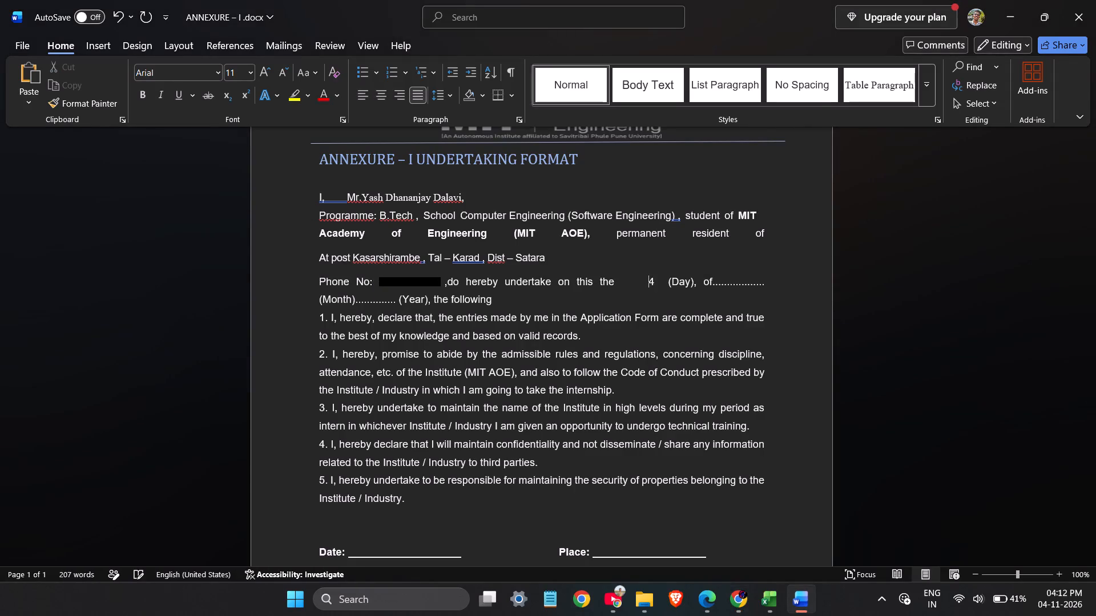
{"action": "key", "text": "BackSpace"}
{"action": "key", "text": "BackSpace"}
{"action": "key", "text": "BackSpace"}
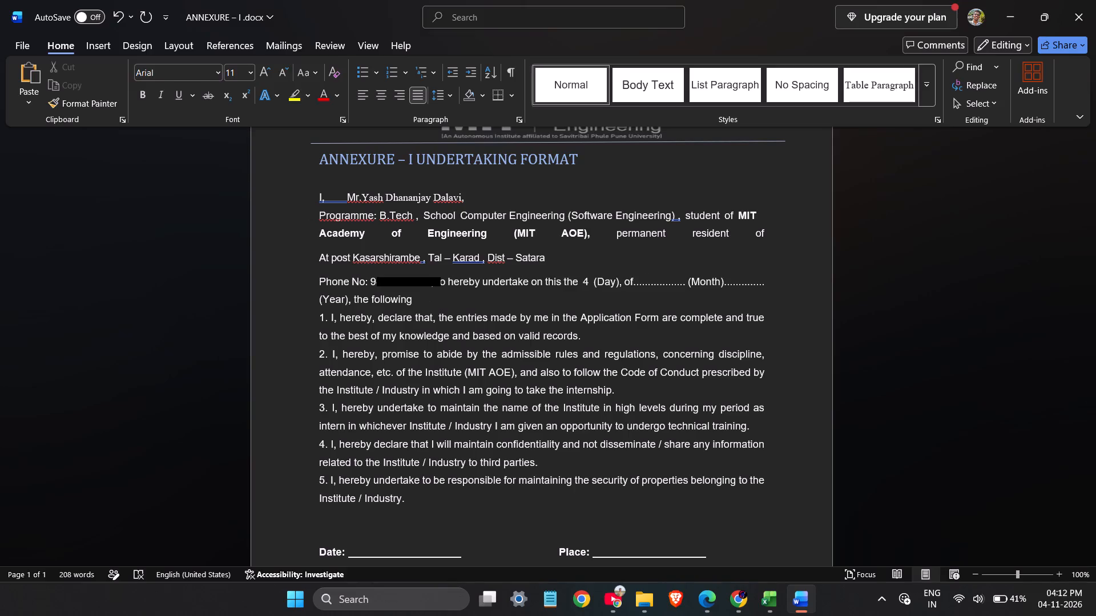
Replace the dotted Month blank with 11, separated by spaces from the word "of".
{"action": "left_click_drag", "start_coordinate": [634, 283], "coordinate": [677, 282]}
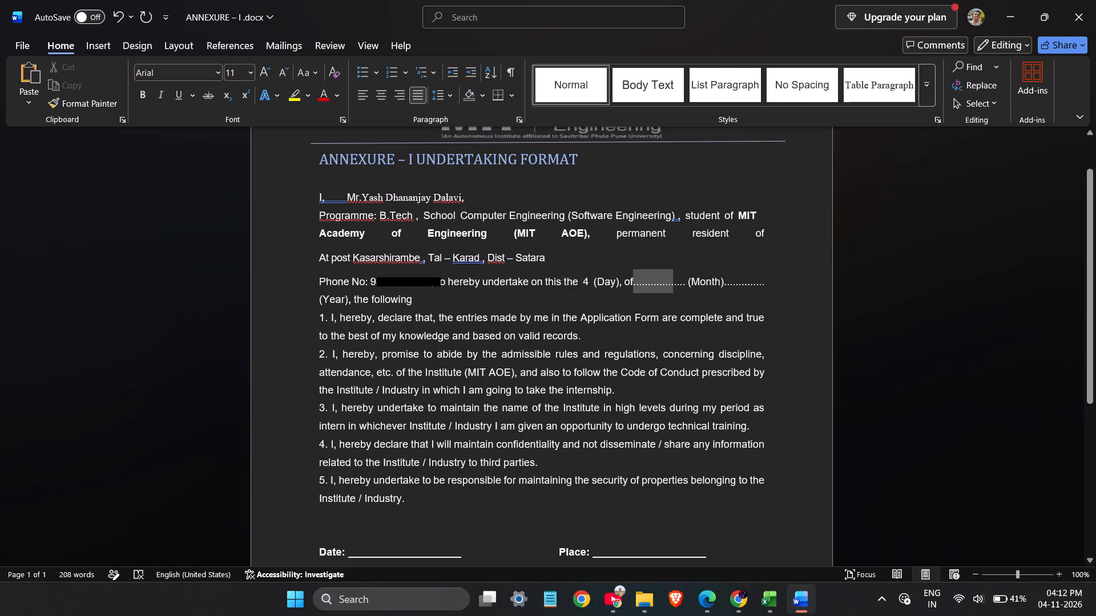
{"action": "left_click_drag", "start_coordinate": [677, 282], "coordinate": [685, 282]}
{"action": "type", "text": "11"}
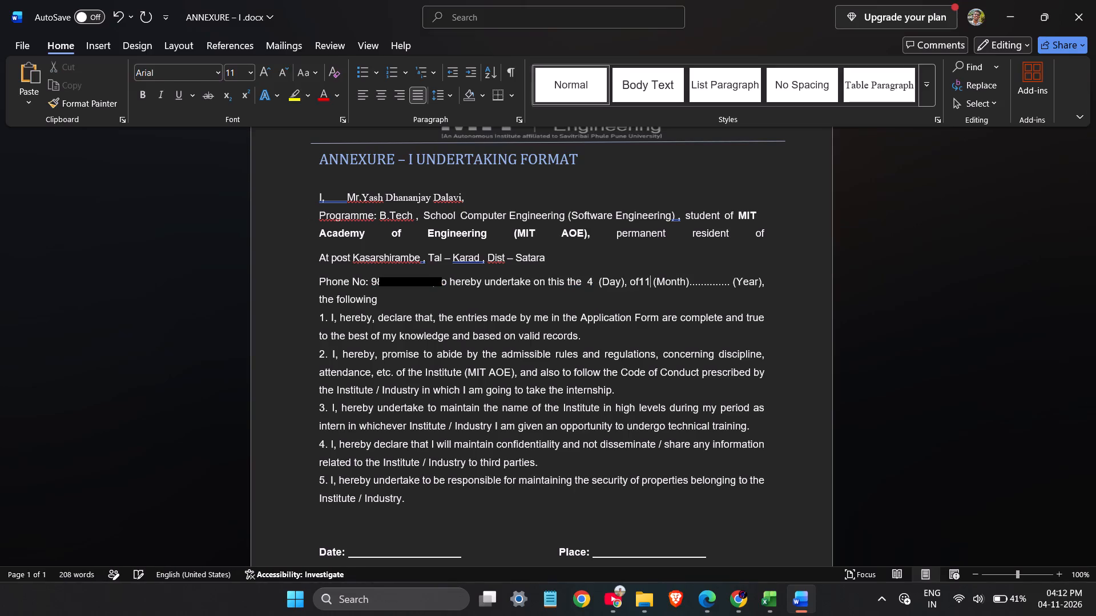
{"action": "key", "text": "Left"}
{"action": "key", "text": "Left"}
{"action": "key", "text": "space"}
{"action": "key", "text": "space"}
{"action": "key", "text": "space"}
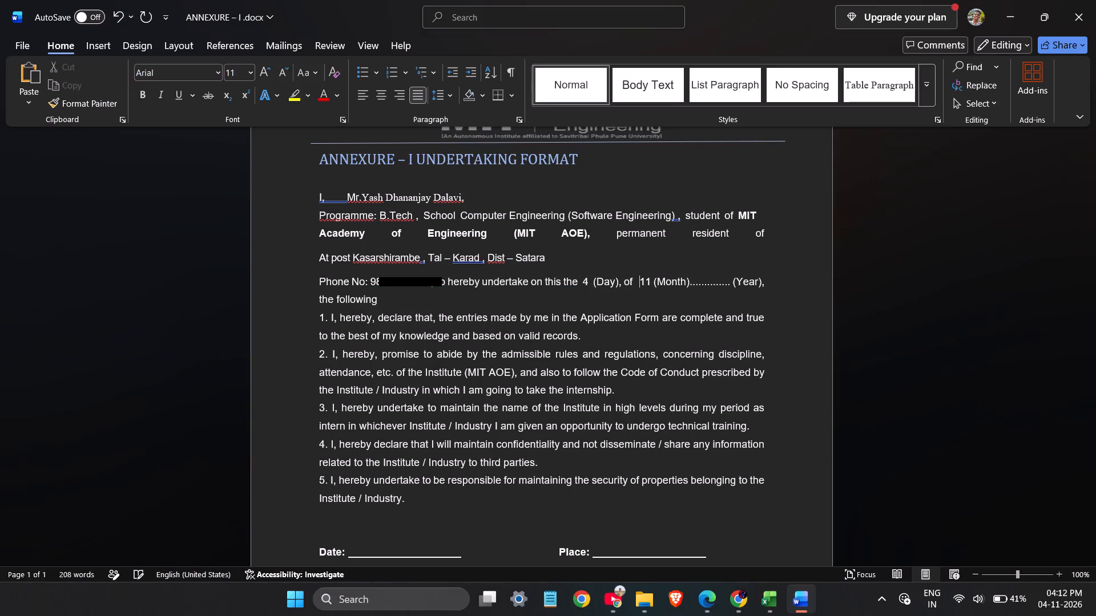
Replace the dotted Year blank with 2026, preceded by a space.
{"action": "left_click_drag", "start_coordinate": [692, 283], "coordinate": [725, 283]}
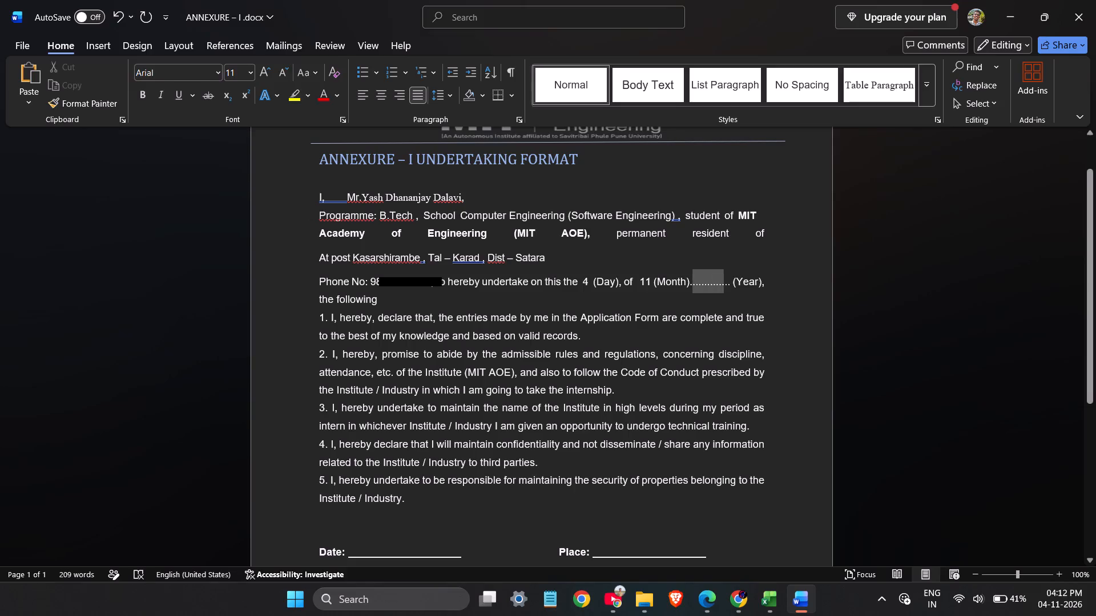
{"action": "left_click_drag", "start_coordinate": [725, 283], "coordinate": [731, 283]}
{"action": "key", "text": "BackSpace"}
{"action": "key", "text": "BackSpace"}
{"action": "key", "text": "space"}
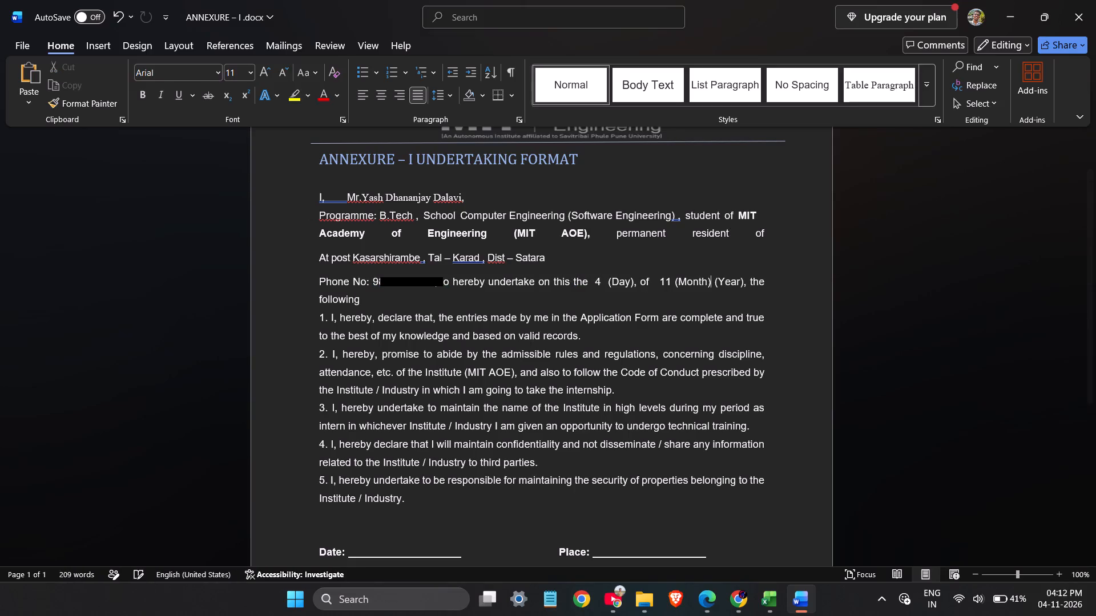
{"action": "type", "text": "2026"}
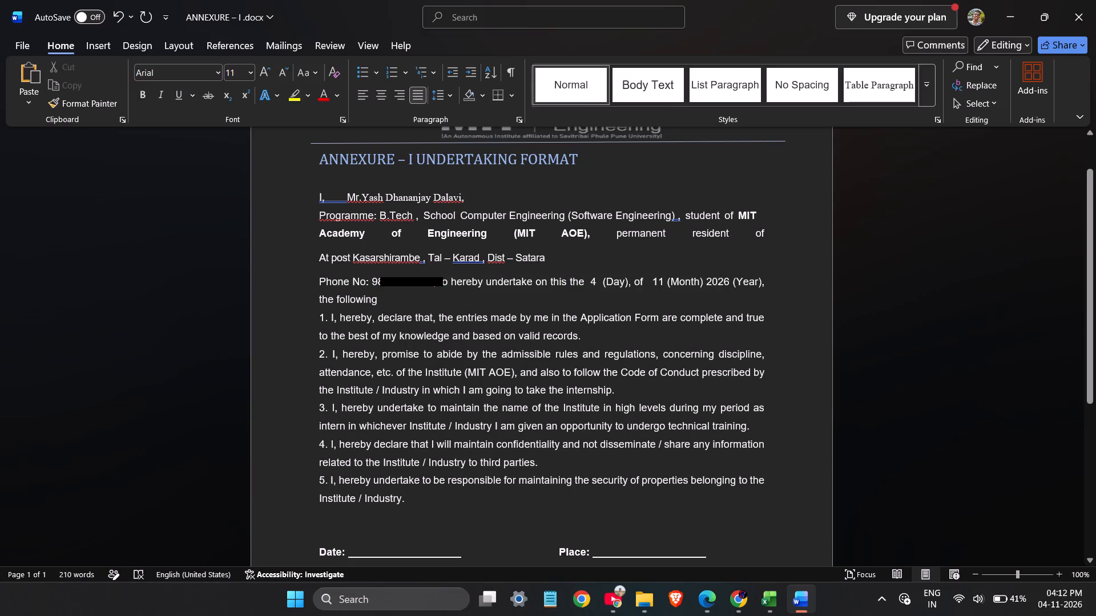
Replace the Date blank near the end of the document with "4- 11 - 2026".
{"action": "scroll", "coordinate": [562, 351], "scroll_direction": "down", "scroll_amount": 1}
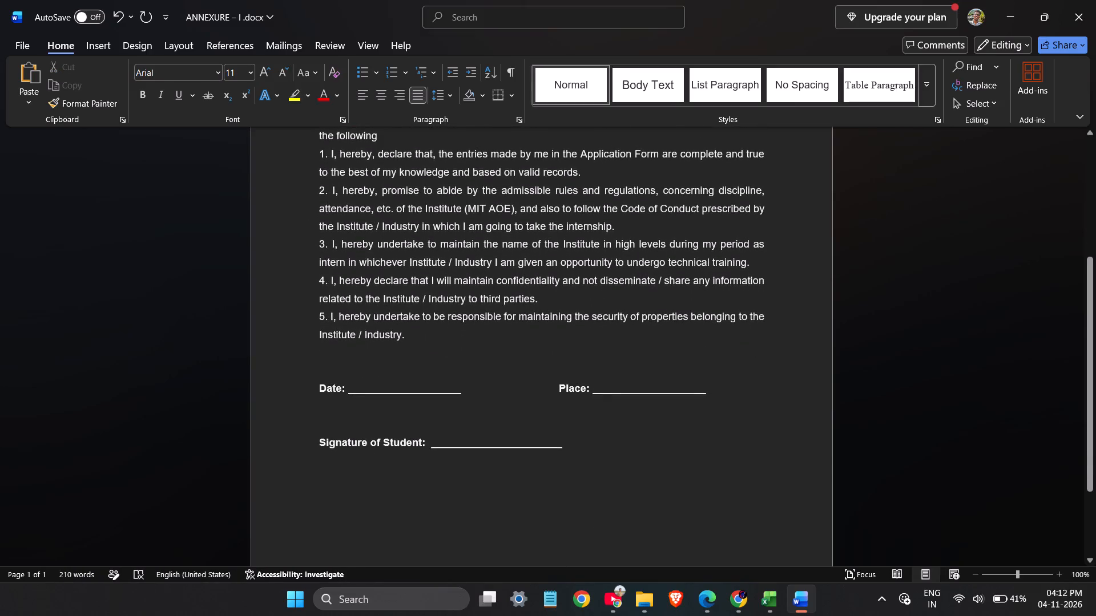
{"action": "left_click_drag", "start_coordinate": [351, 394], "coordinate": [460, 385]}
{"action": "key", "text": "BackSpace"}
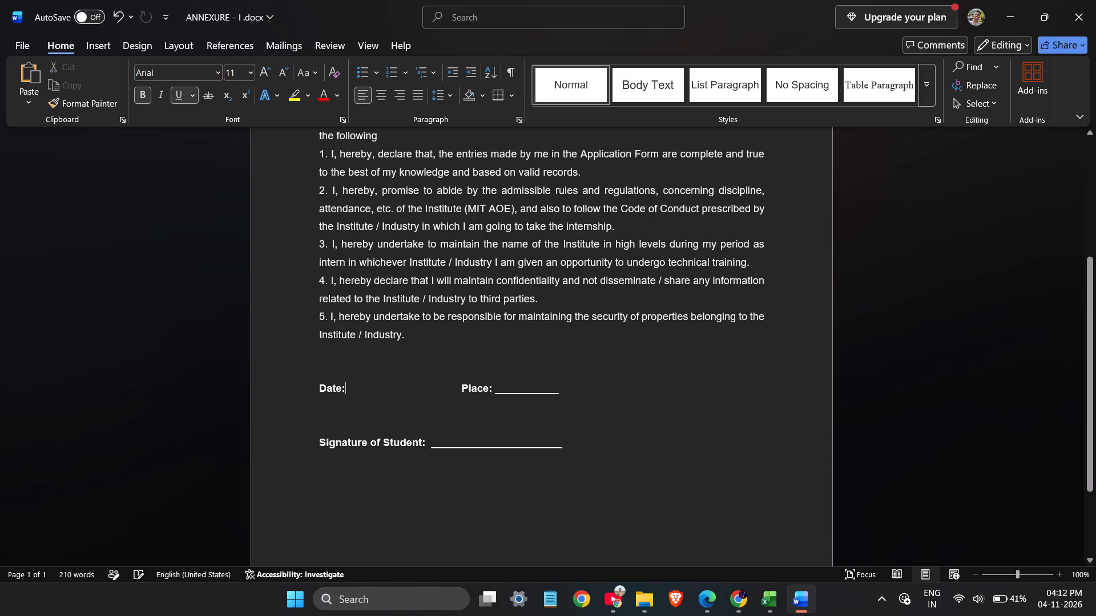
{"action": "key", "text": "space"}
{"action": "type", "text": "4- 11 -2026"}
{"action": "key", "text": "Left"}
{"action": "key", "text": "Left"}
{"action": "key", "text": "Left"}
{"action": "key", "text": "Left"}
{"action": "key", "text": "space"}
{"action": "key", "text": "Right"}
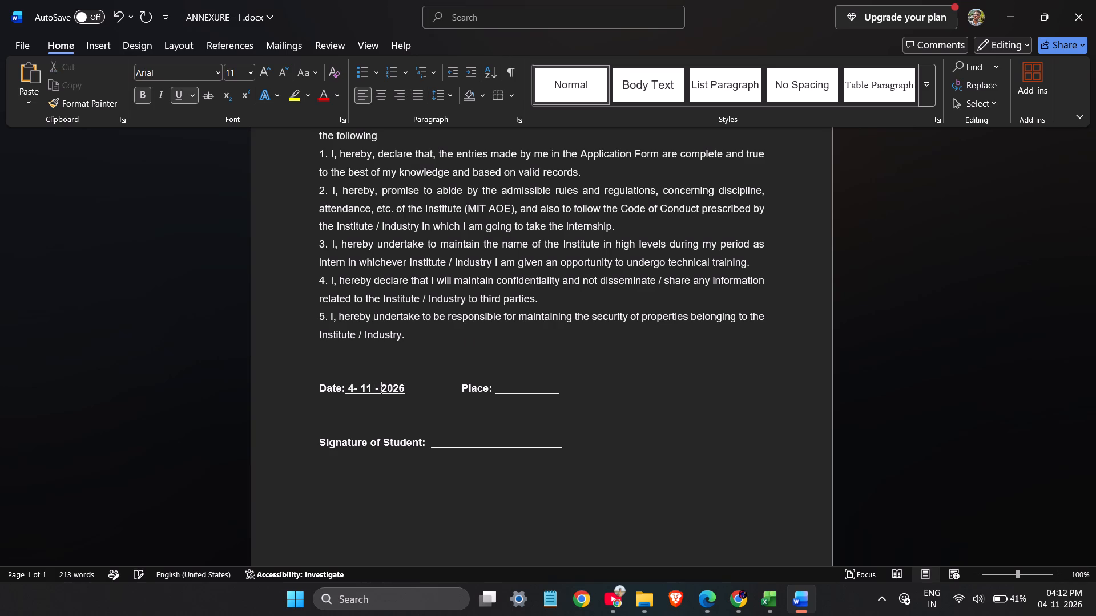
Replace the blank line after "Place:" with "Alandi".
{"action": "left_click_drag", "start_coordinate": [503, 390], "coordinate": [577, 387]}
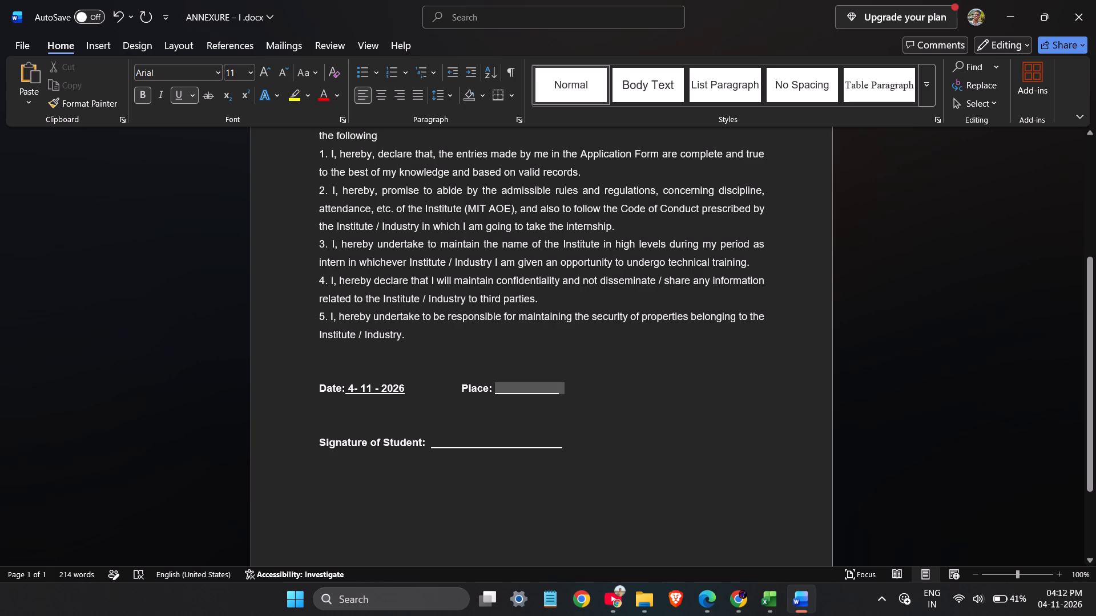
{"action": "left_click_drag", "start_coordinate": [577, 387], "coordinate": [577, 387]}
{"action": "key", "text": "BackSpace"}
{"action": "type", "text": "Alandi"}
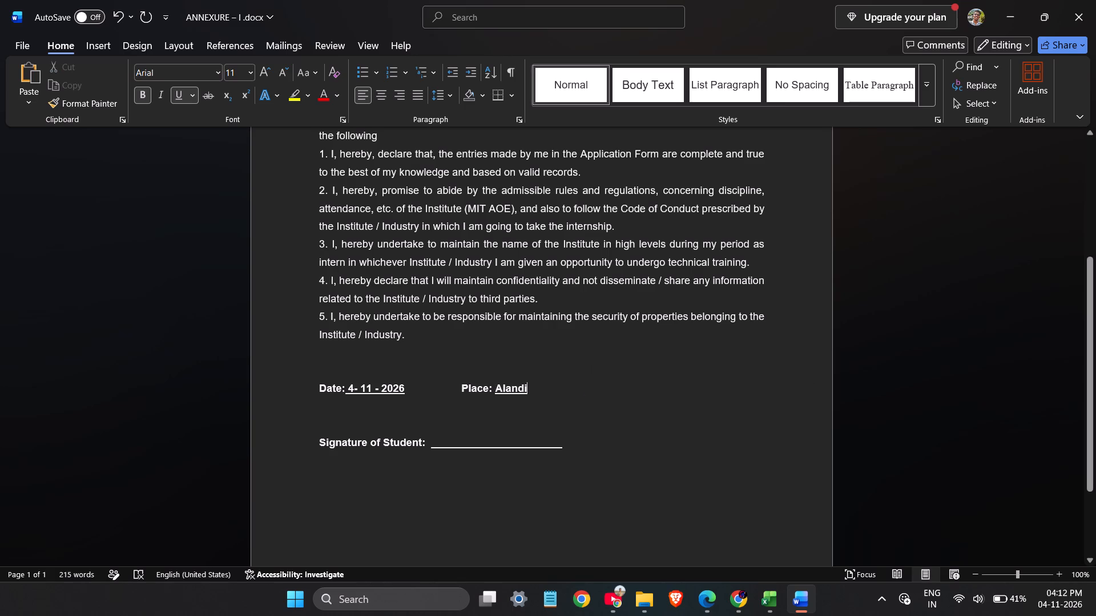
Remove the blank line after "Signature of Student:" and add line breaks to make room below the label.
{"action": "left_click_drag", "start_coordinate": [433, 445], "coordinate": [571, 451]}
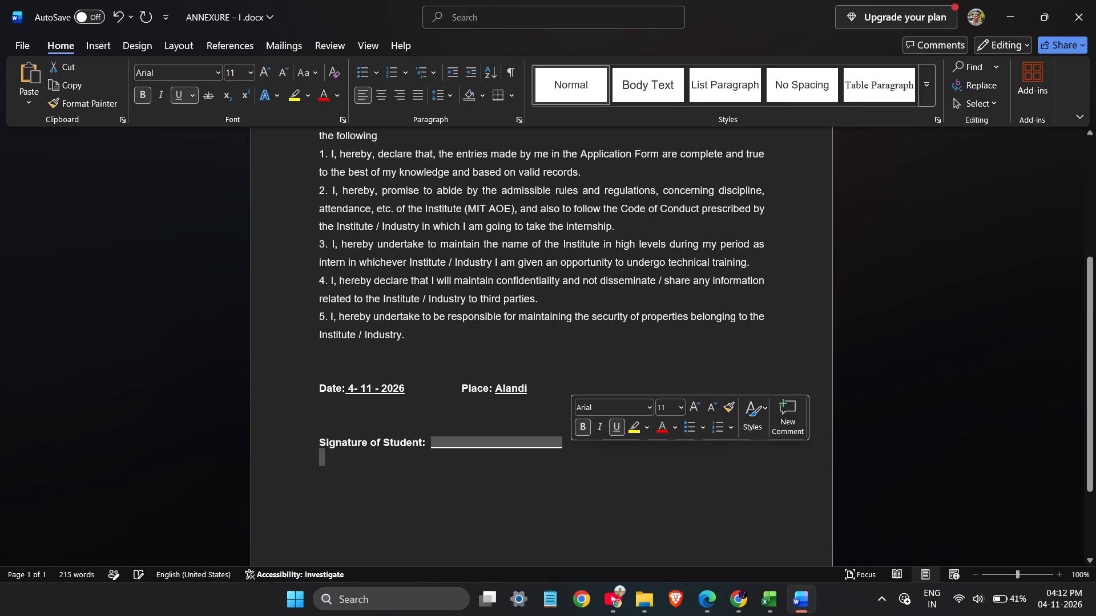
{"action": "key", "text": "BackSpace"}
{"action": "key", "text": "Return"}
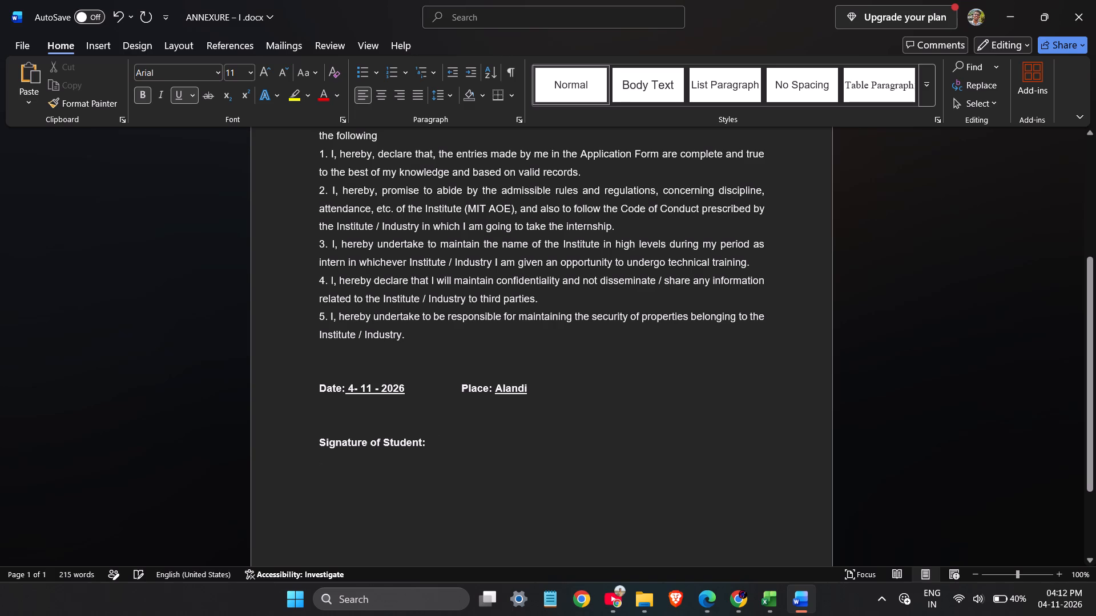
{"action": "key", "text": "Return"}
Start inserting a picture from this device below "Signature of Student:", browsing to the Documents folder.
{"action": "left_click", "coordinate": [96, 47]}
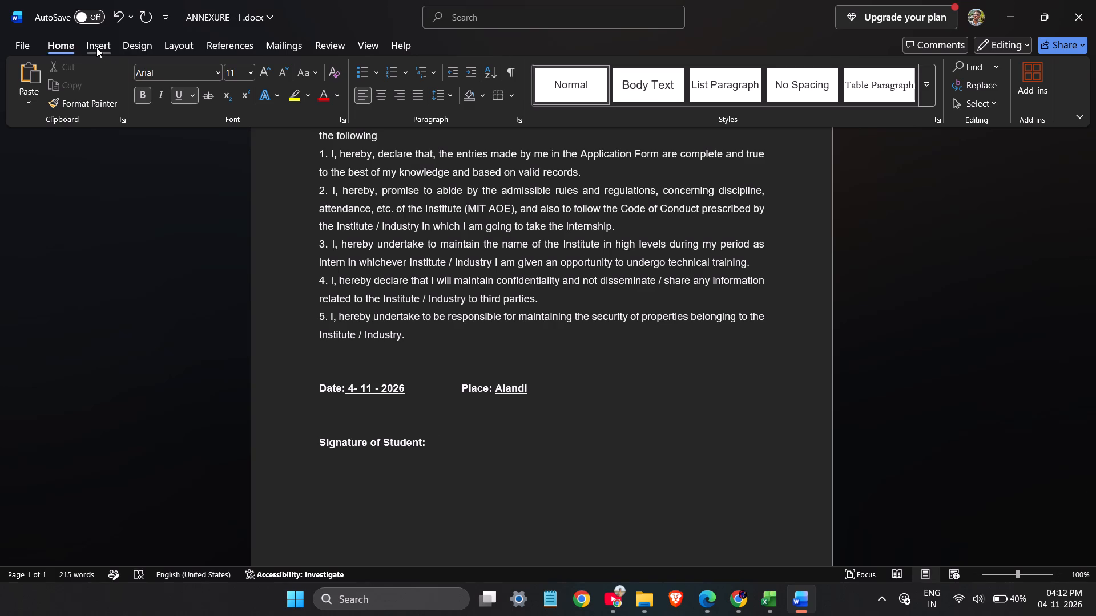
{"action": "left_click", "coordinate": [150, 85]}
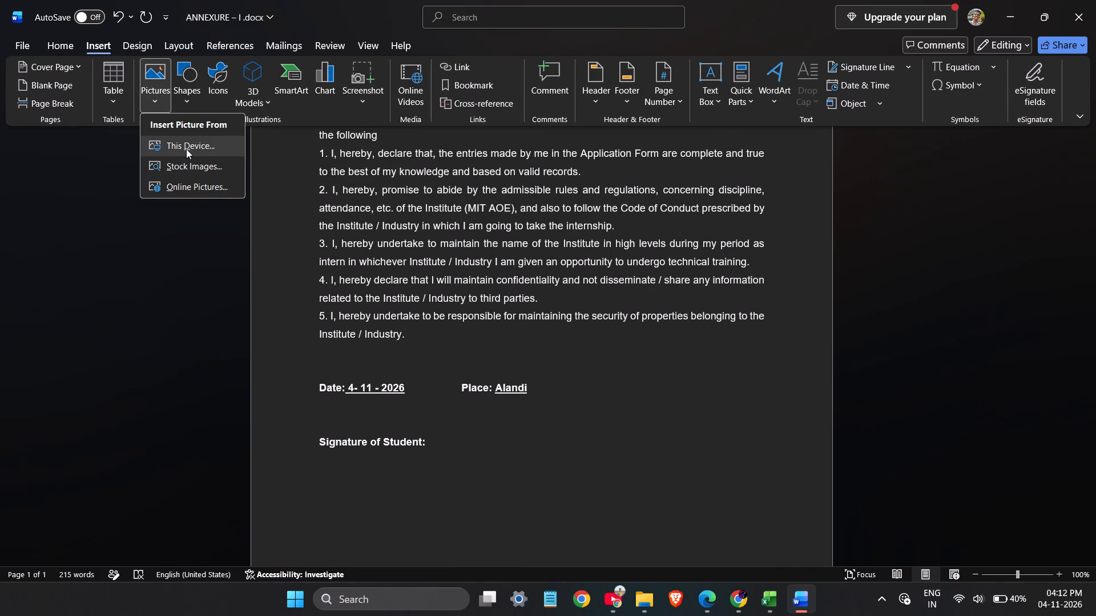
{"action": "left_click", "coordinate": [186, 149]}
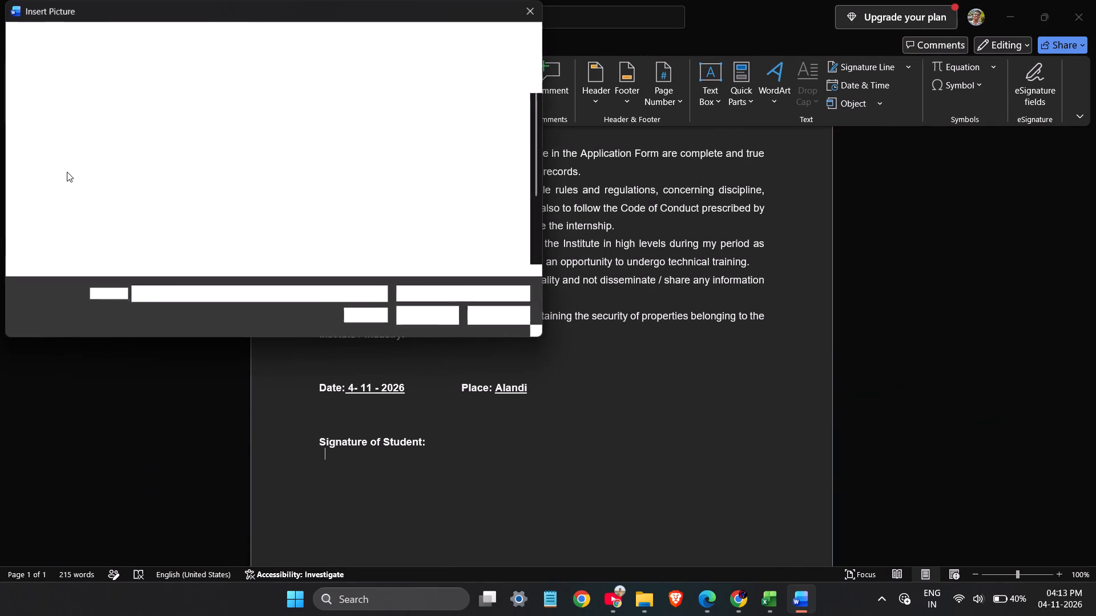
{"action": "scroll", "coordinate": [96, 191], "scroll_direction": "up", "scroll_amount": 1}
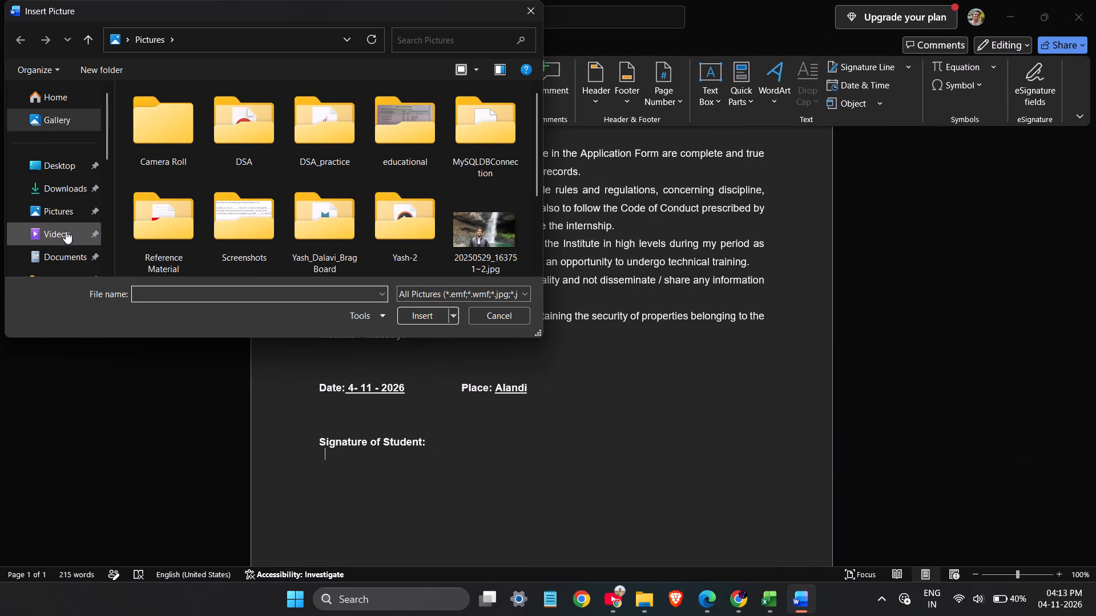
{"action": "left_click", "coordinate": [71, 260]}
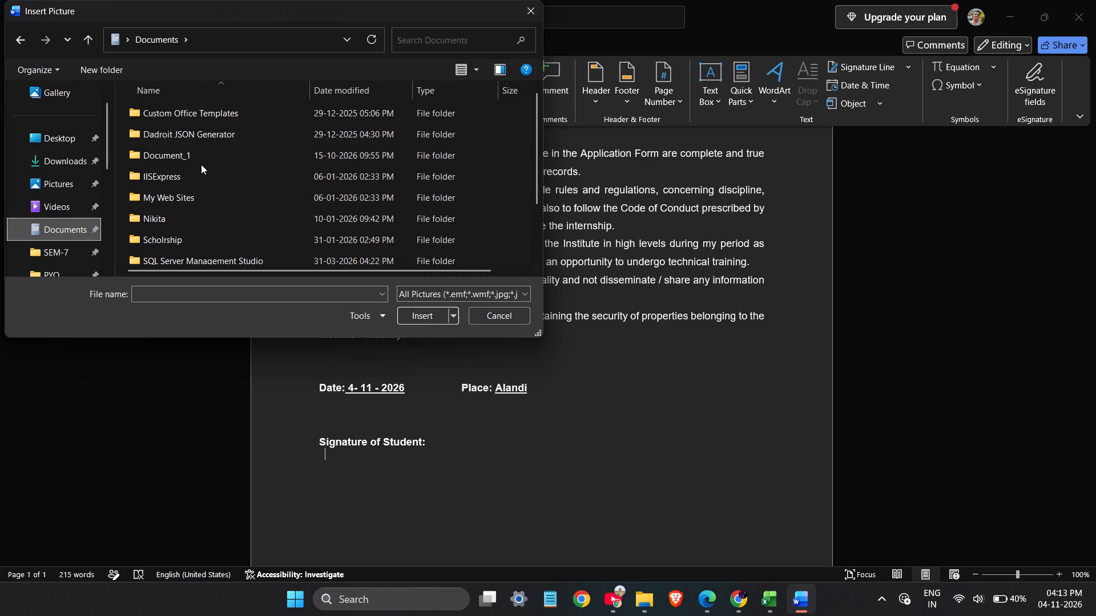
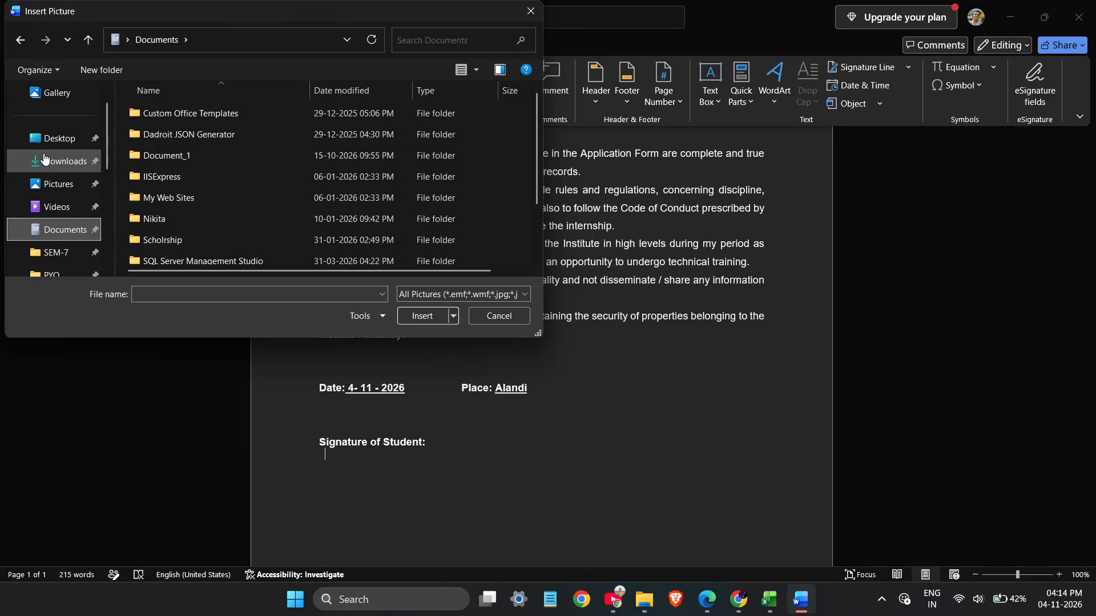
Look through Downloads and the Documents > Document_1 > 1-document-2 folder for the signature picture.
{"action": "left_click", "coordinate": [43, 153]}
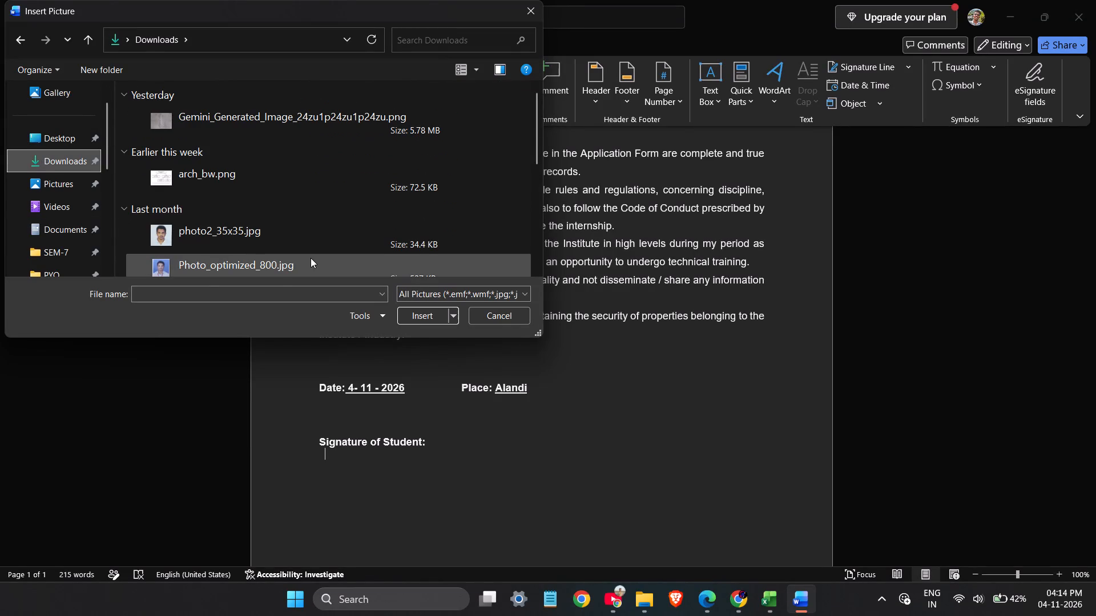
{"action": "left_click", "coordinate": [59, 224]}
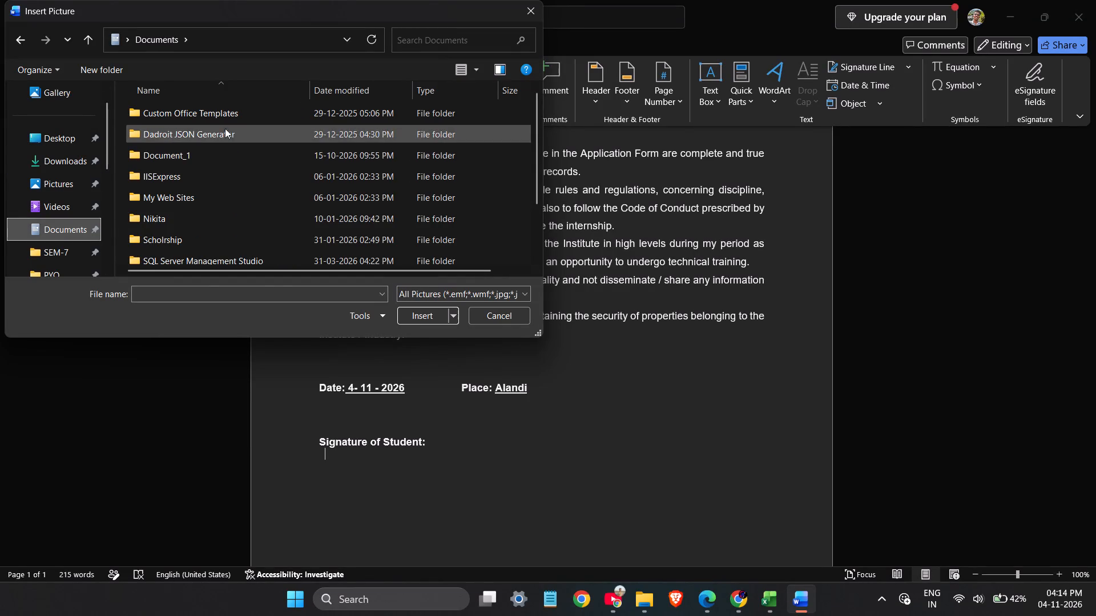
{"action": "double_click", "coordinate": [187, 160]}
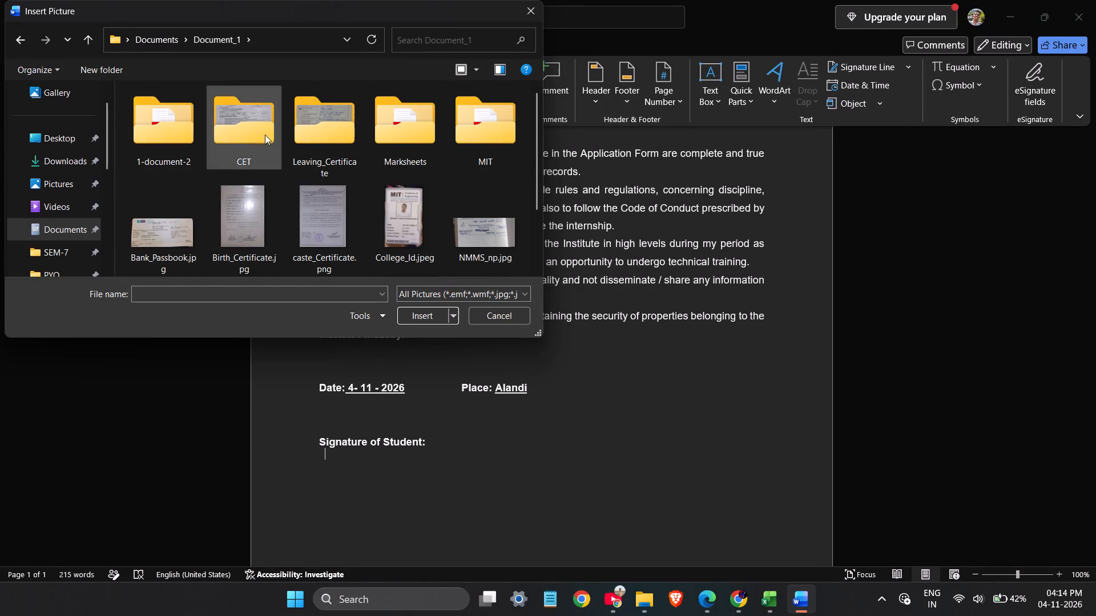
{"action": "double_click", "coordinate": [135, 123]}
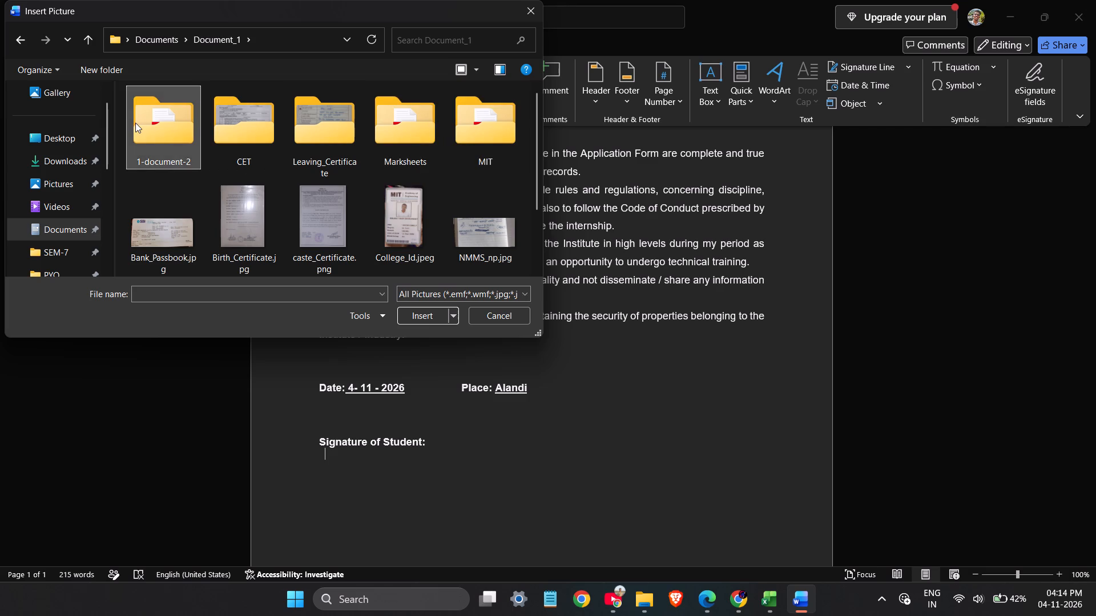
{"action": "scroll", "coordinate": [381, 206], "scroll_direction": "down", "scroll_amount": 7}
{"action": "scroll", "coordinate": [381, 206], "scroll_direction": "up", "scroll_amount": 1}
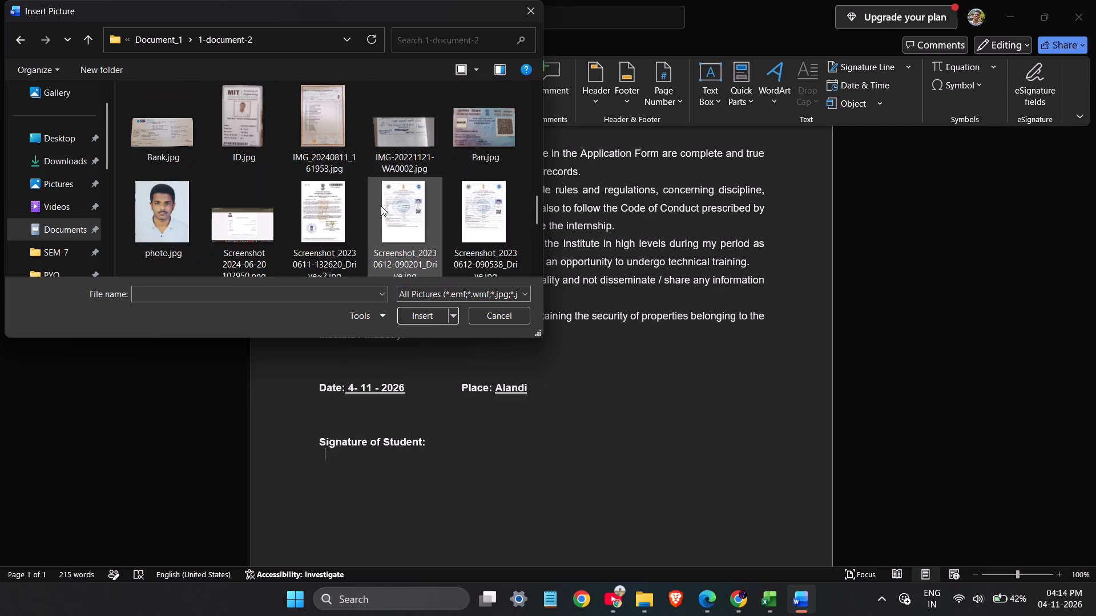
{"action": "scroll", "coordinate": [381, 206], "scroll_direction": "up", "scroll_amount": 5}
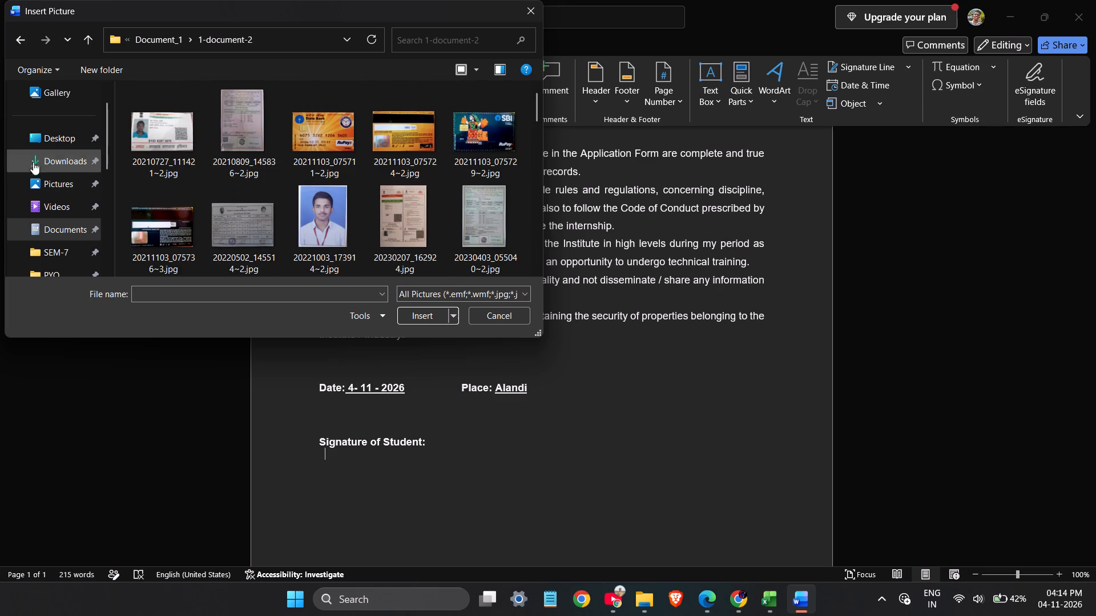
Insert the picture signature.jpg from Documents > Document_1 > 1-document-2 below "Signature of Student:".
{"action": "left_click", "coordinate": [68, 229]}
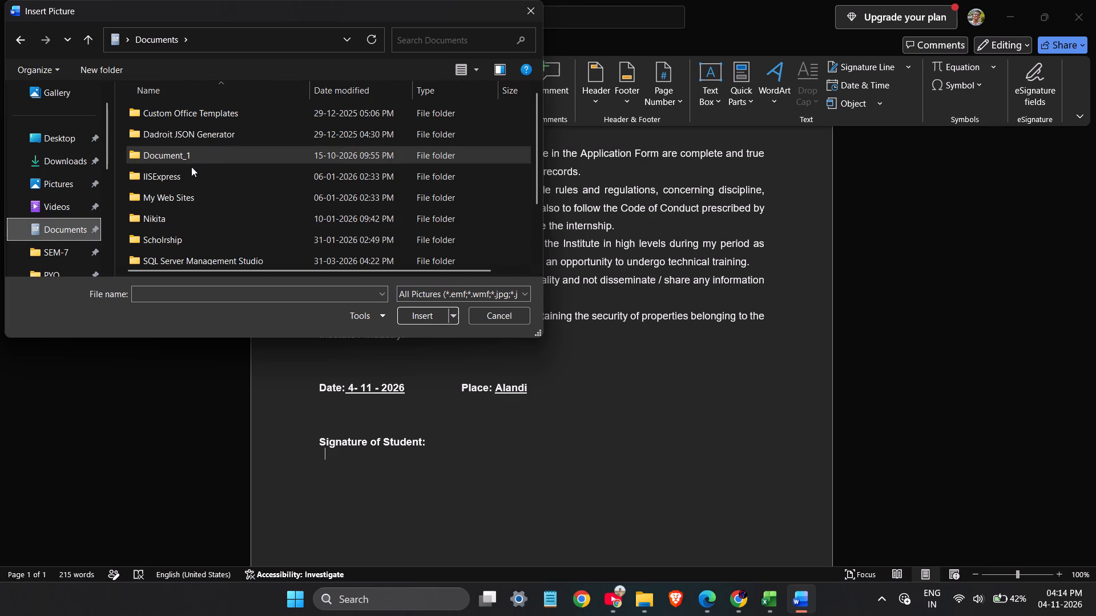
{"action": "scroll", "coordinate": [191, 167], "scroll_direction": "down", "scroll_amount": 2}
{"action": "scroll", "coordinate": [191, 167], "scroll_direction": "up", "scroll_amount": 1}
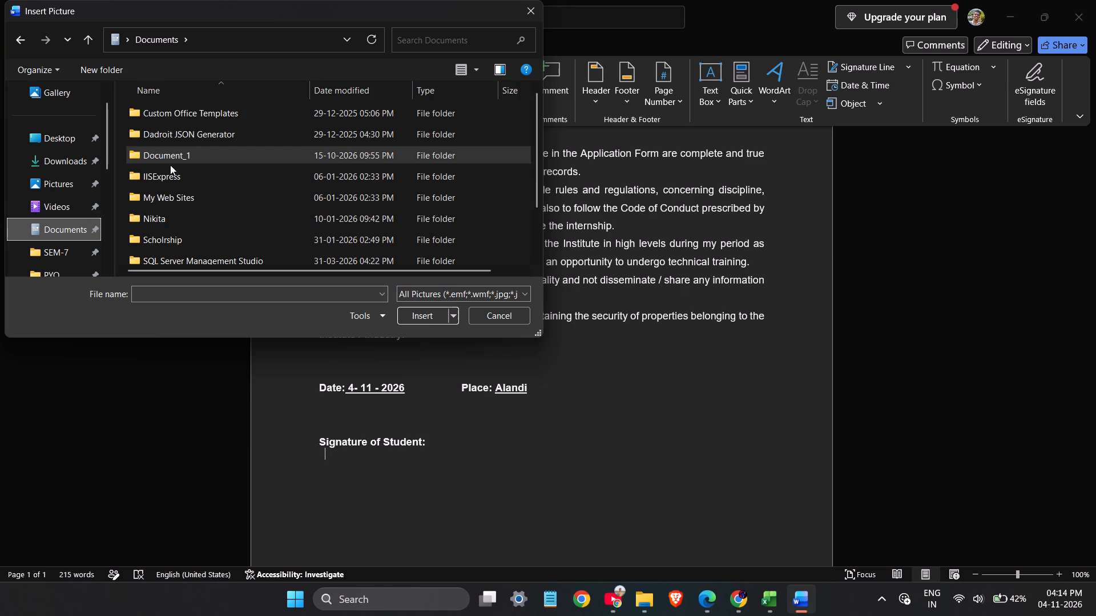
{"action": "double_click", "coordinate": [164, 164]}
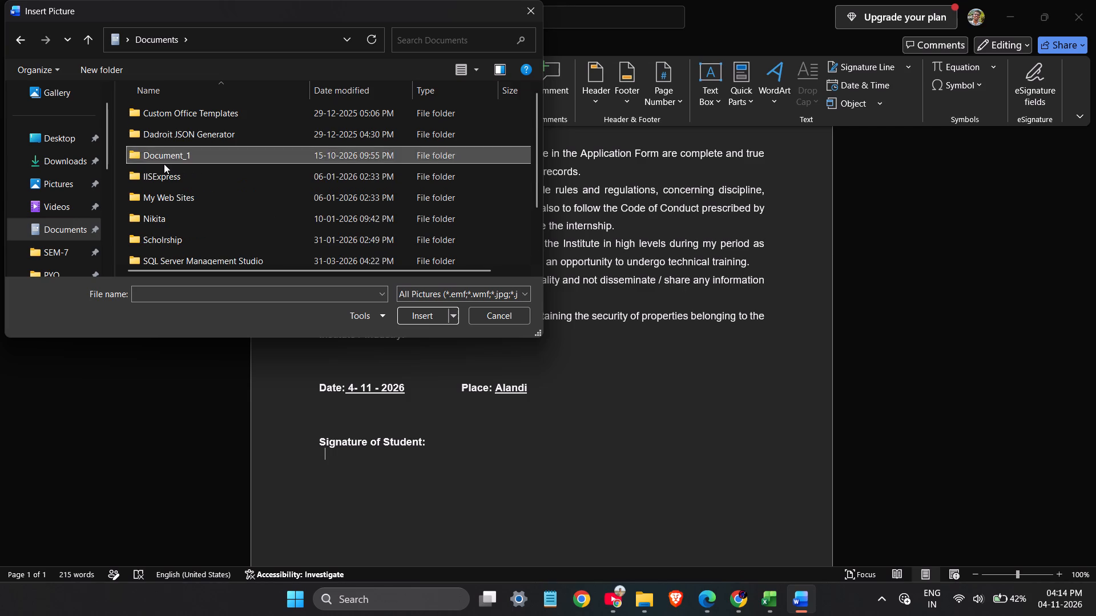
{"action": "double_click", "coordinate": [171, 160]}
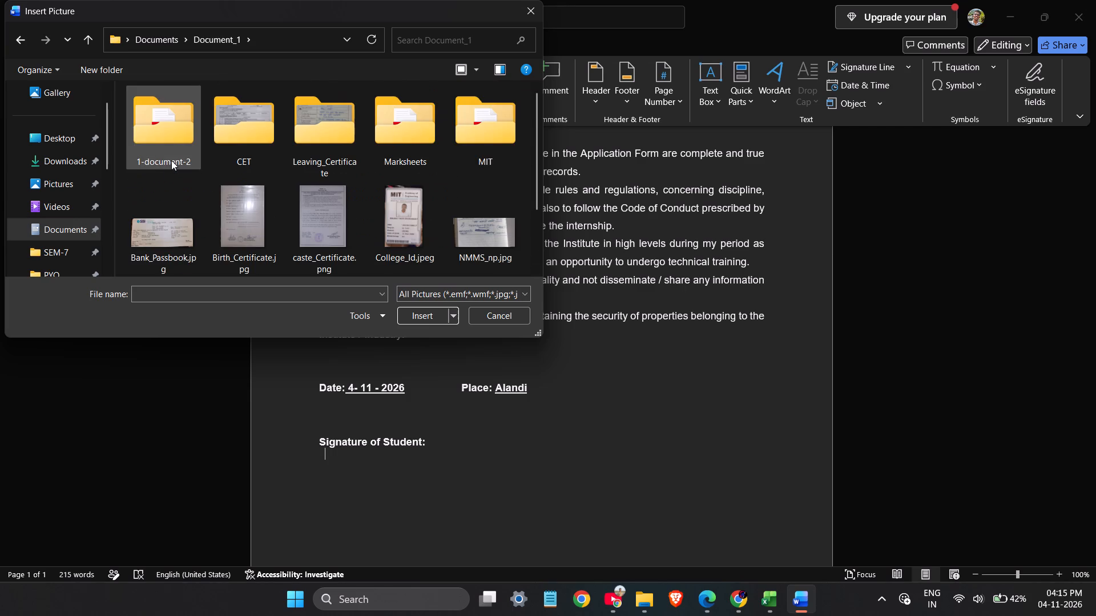
{"action": "scroll", "coordinate": [286, 191], "scroll_direction": "down", "scroll_amount": 2}
{"action": "scroll", "coordinate": [286, 191], "scroll_direction": "up", "scroll_amount": 1}
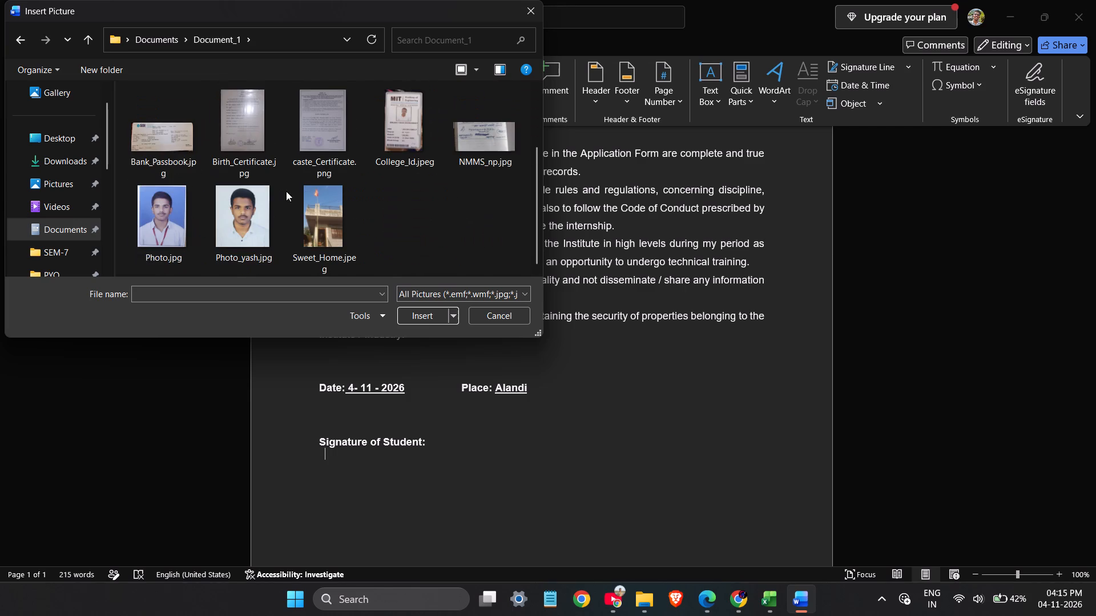
{"action": "scroll", "coordinate": [286, 191], "scroll_direction": "up", "scroll_amount": 1}
{"action": "left_click", "coordinate": [199, 131]}
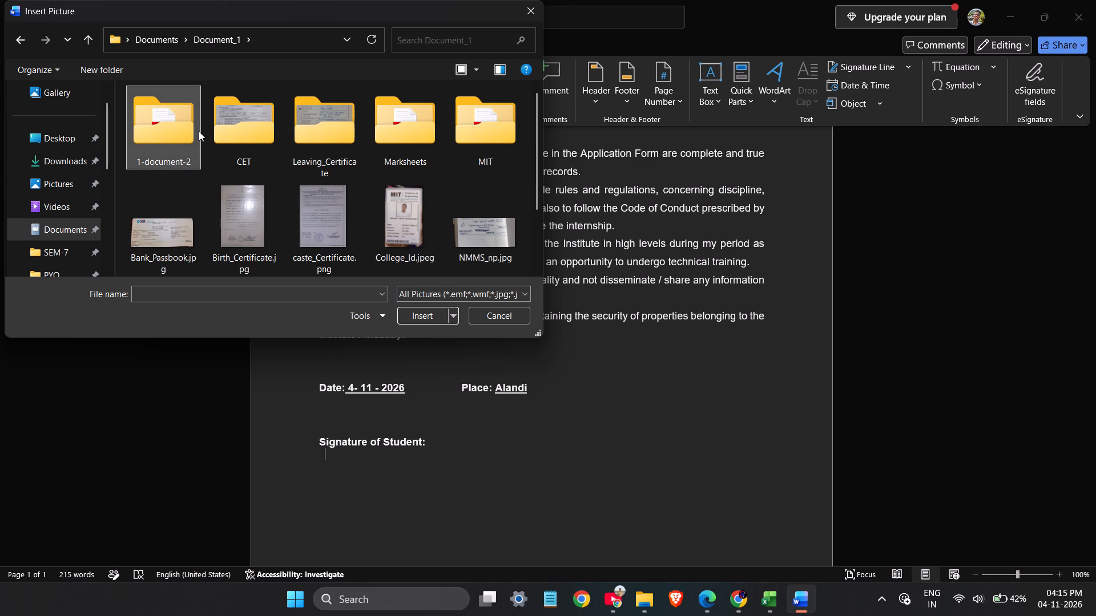
{"action": "double_click", "coordinate": [199, 131]}
{"action": "scroll", "coordinate": [389, 173], "scroll_direction": "down", "scroll_amount": 2}
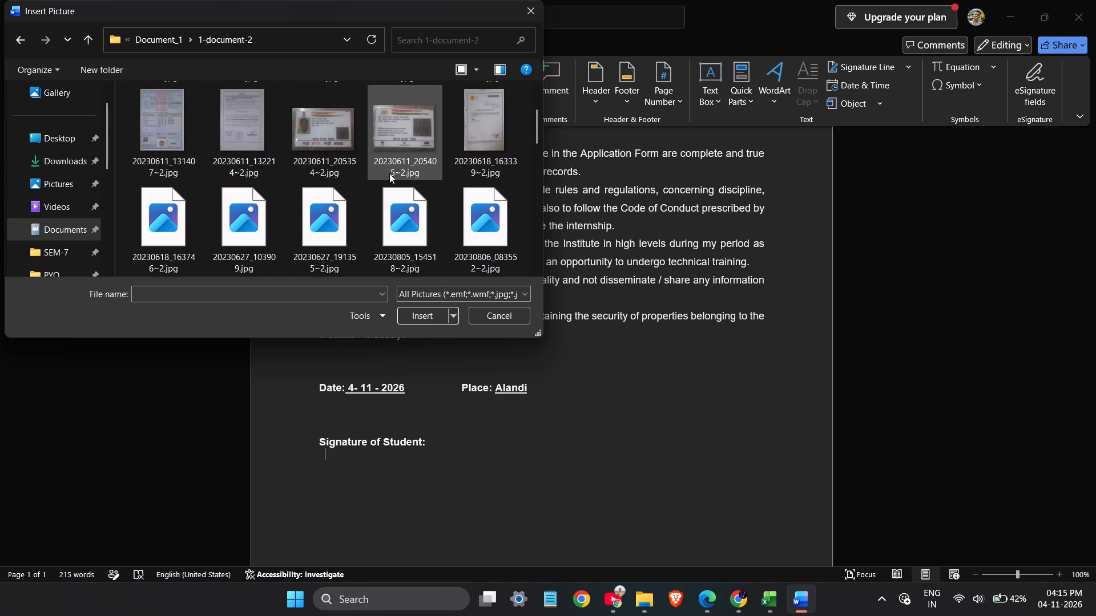
{"action": "scroll", "coordinate": [389, 173], "scroll_direction": "down", "scroll_amount": 1}
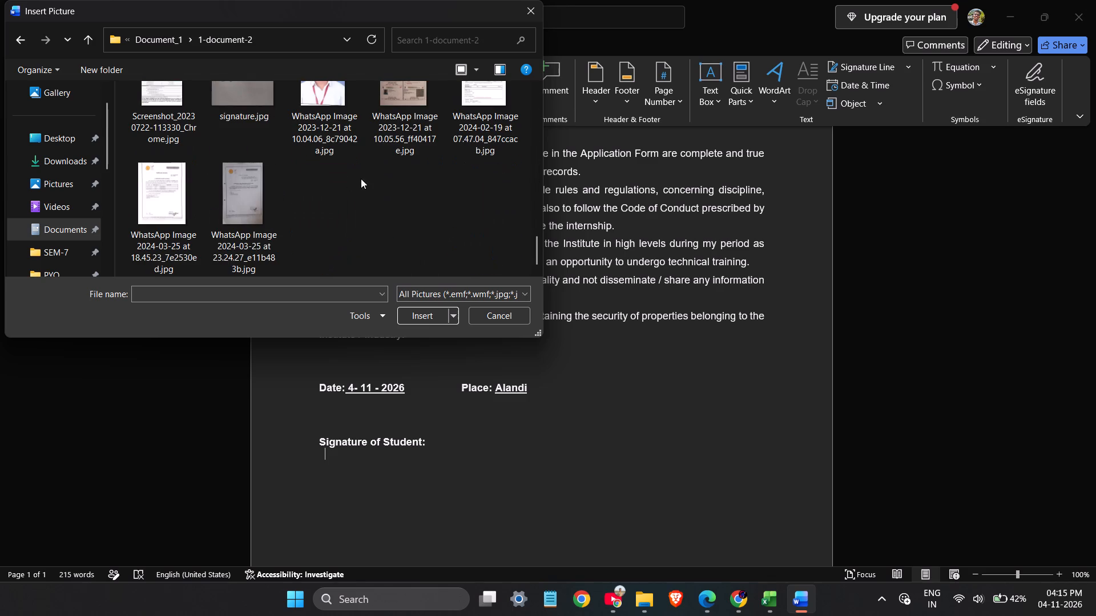
{"action": "left_click", "coordinate": [228, 111]}
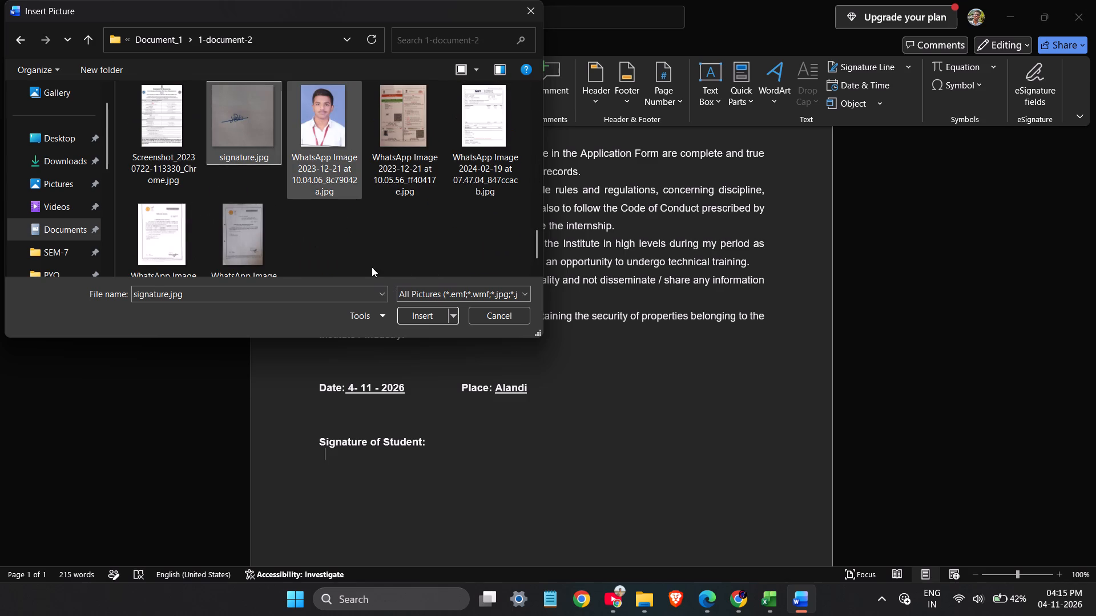
{"action": "left_click", "coordinate": [424, 307]}
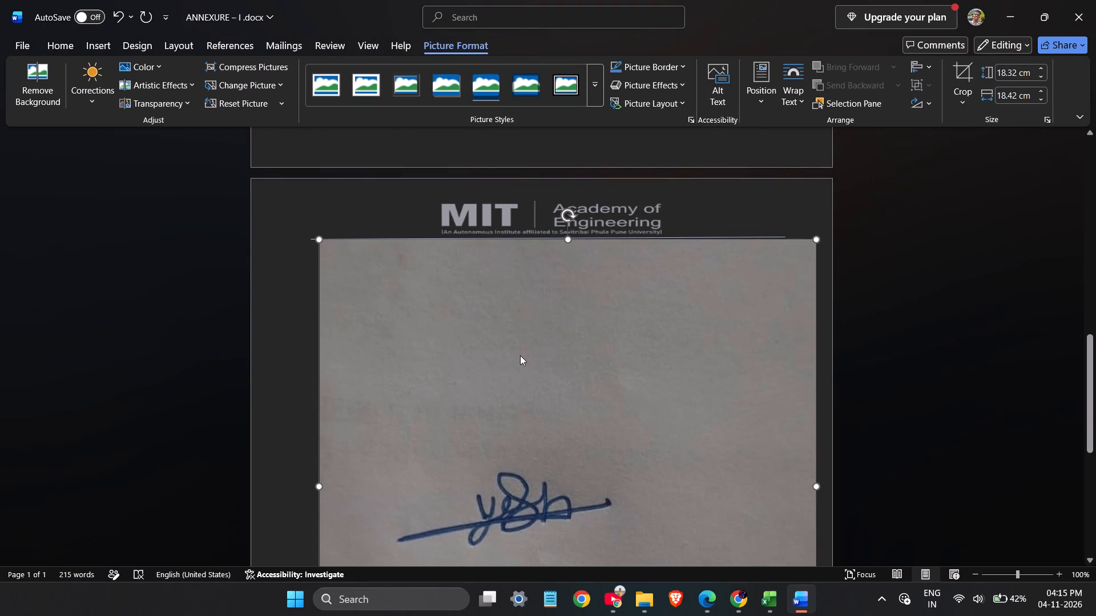
Capture only the handwritten signature from the inserted picture as a screen snip and paste it directly below "Signature of Student:".
{"action": "scroll", "coordinate": [588, 279], "scroll_direction": "down", "scroll_amount": 1}
{"action": "key", "text": "Print"}
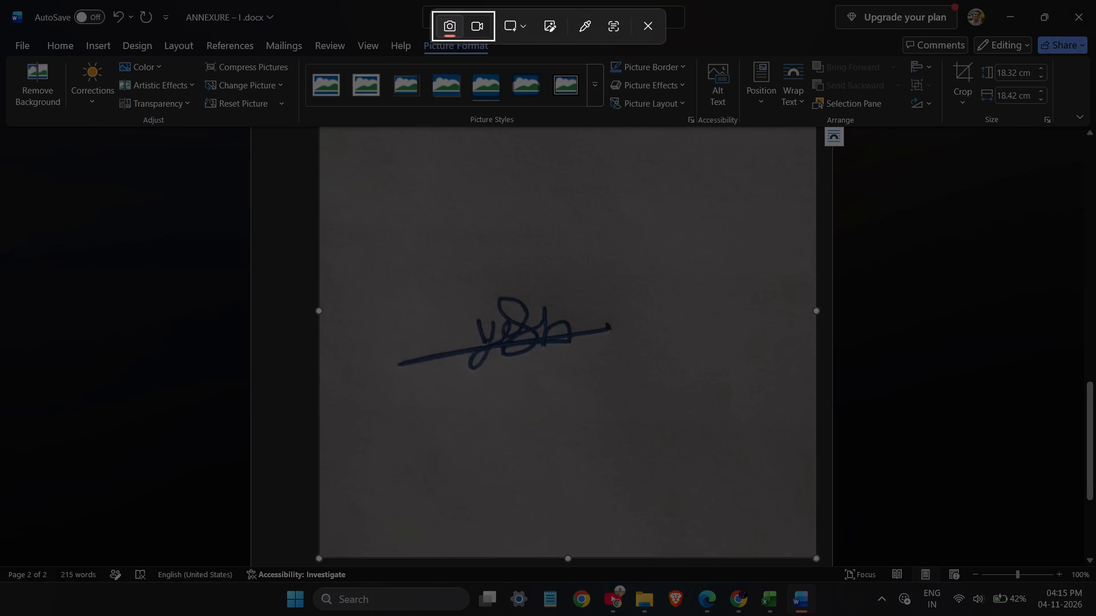
{"action": "left_click_drag", "start_coordinate": [374, 283], "coordinate": [637, 380]}
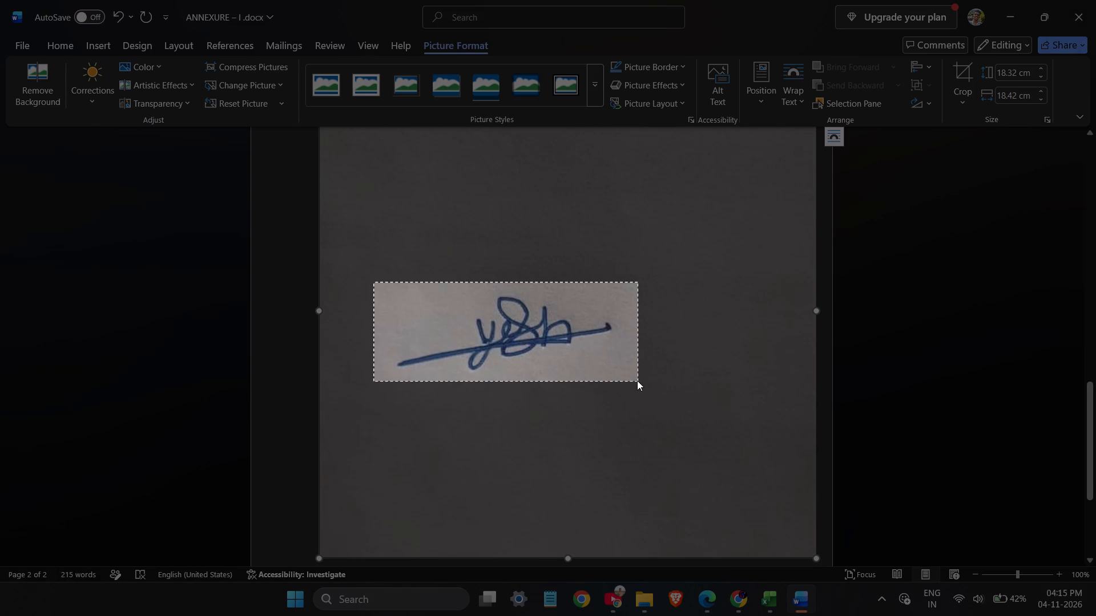
{"action": "left_click_drag", "start_coordinate": [637, 380], "coordinate": [634, 374]}
{"action": "scroll", "coordinate": [508, 291], "scroll_direction": "up", "scroll_amount": 2}
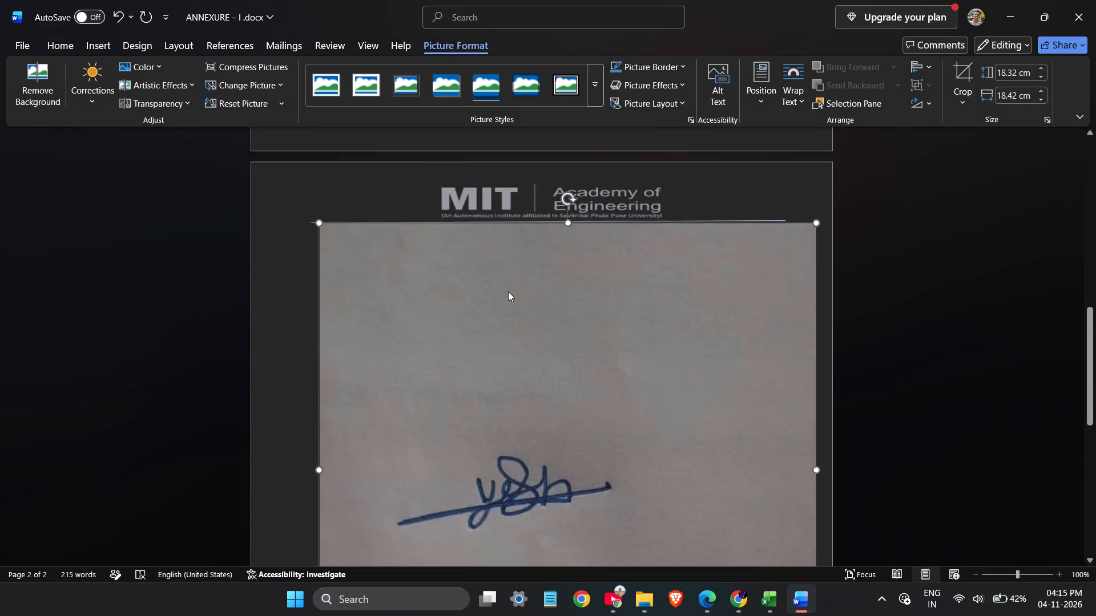
{"action": "scroll", "coordinate": [305, 179], "scroll_direction": "up", "scroll_amount": 1}
{"action": "left_click", "coordinate": [339, 177]}
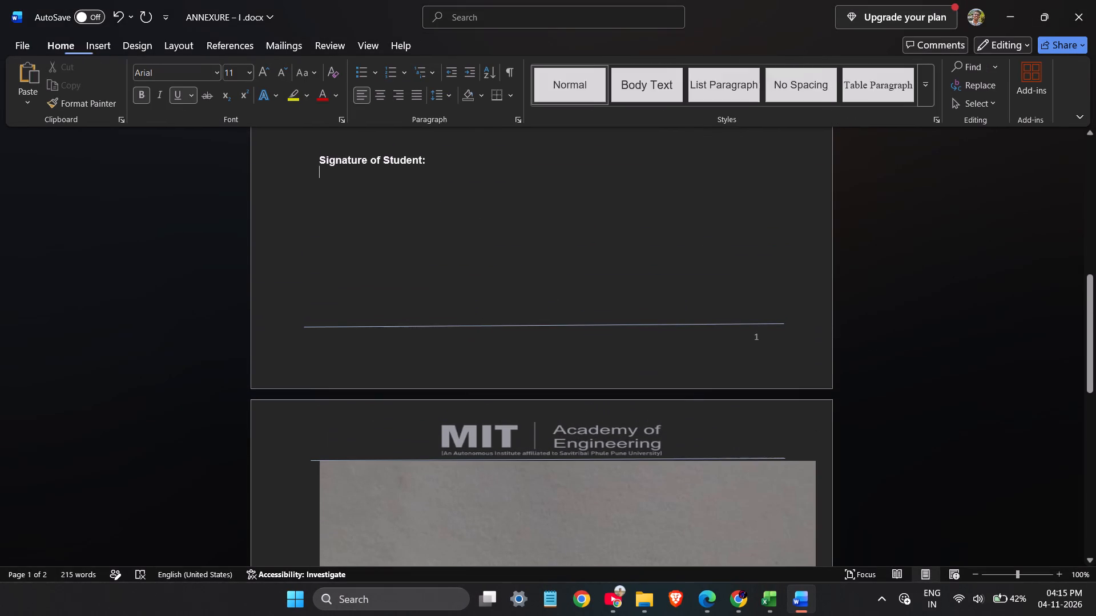
{"action": "key", "text": "ctrl+v"}
Shrink the pasted signature snip in width and height so it sits compactly below "Signature of Student:".
{"action": "left_click", "coordinate": [429, 200]}
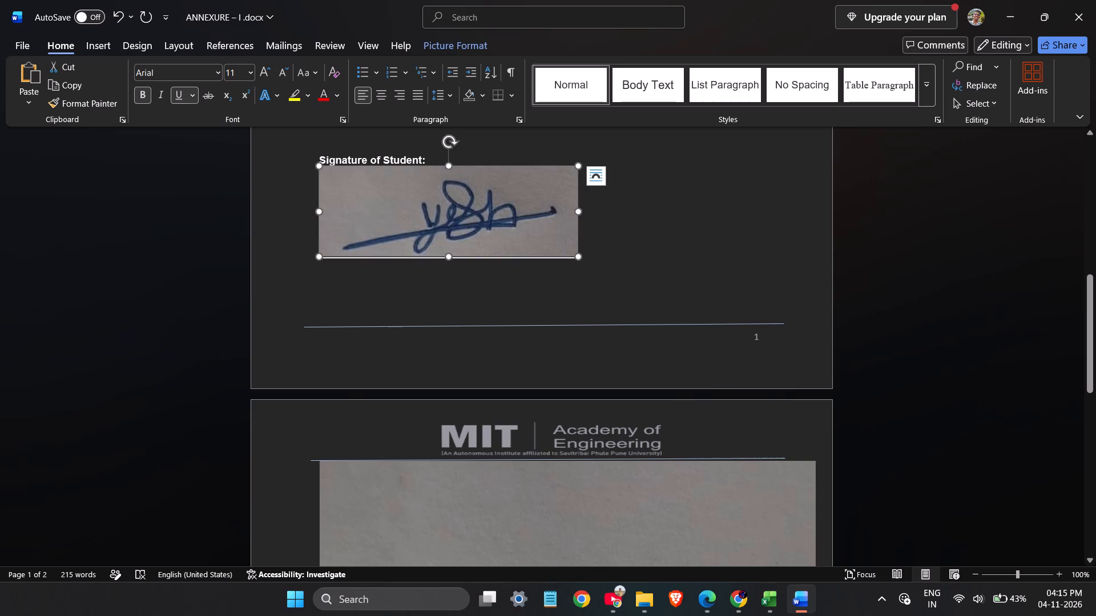
{"action": "left_click_drag", "start_coordinate": [580, 212], "coordinate": [513, 209]}
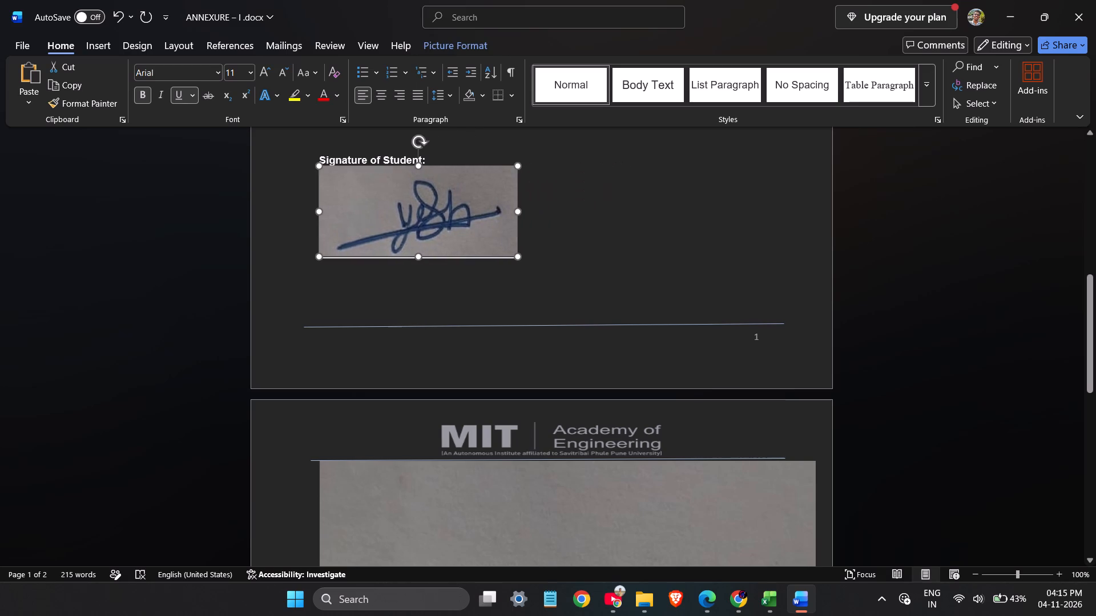
{"action": "left_click_drag", "start_coordinate": [513, 209], "coordinate": [476, 204]}
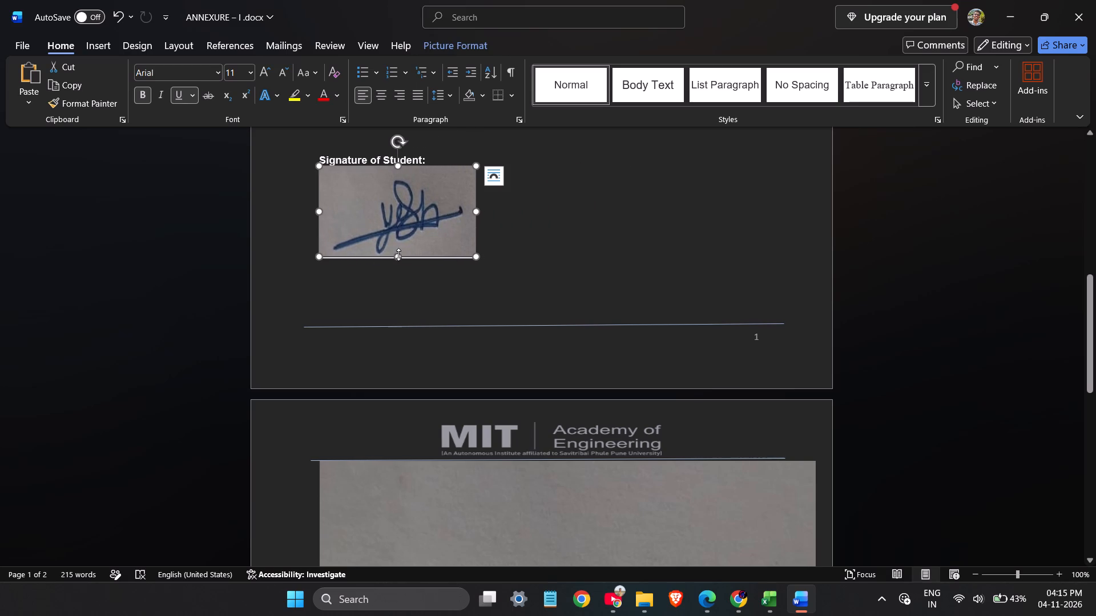
{"action": "left_click_drag", "start_coordinate": [398, 254], "coordinate": [405, 223]}
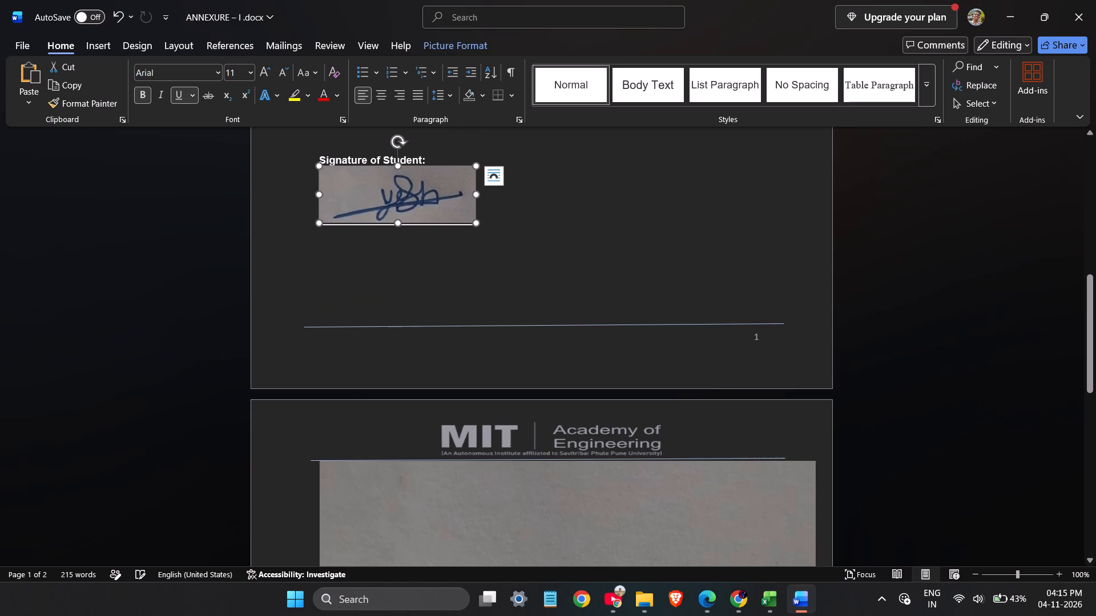
{"action": "left_click", "coordinate": [532, 221]}
Cut the full-size signature picture from the second page.
{"action": "right_click", "coordinate": [503, 465]}
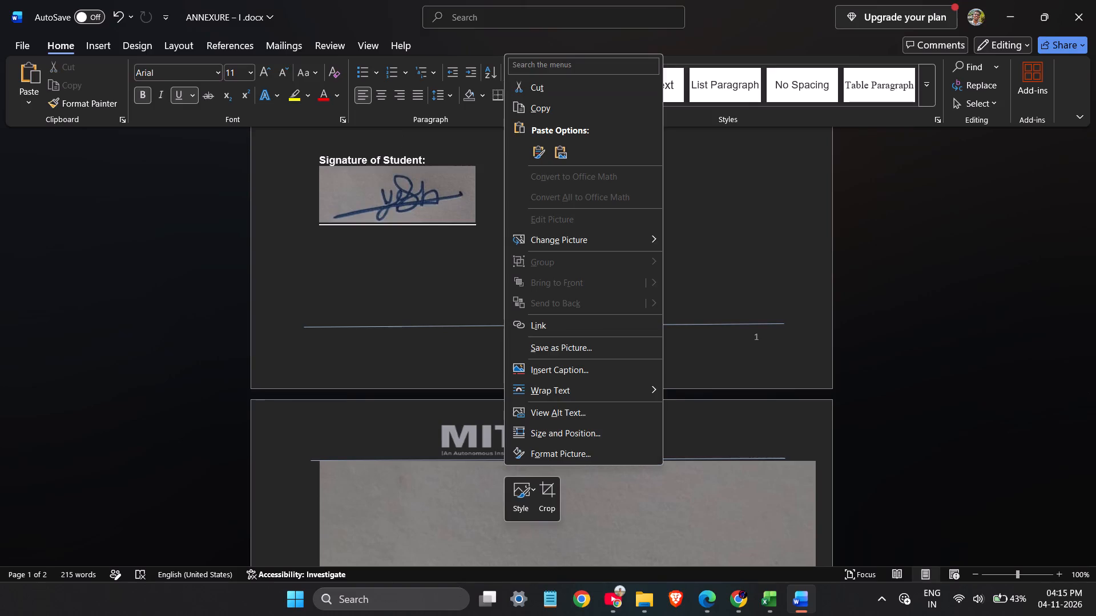
{"action": "left_click", "coordinate": [550, 81]}
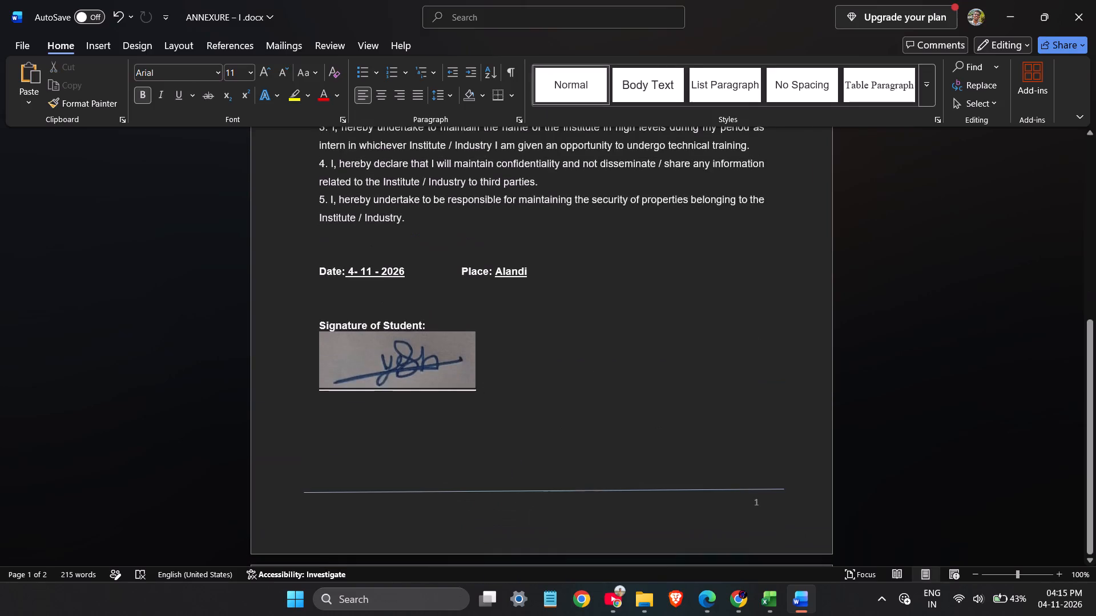
Start saving a copy of ANNEXURE – I with Save As, choosing the Downloads folder as the location.
{"action": "scroll", "coordinate": [551, 339], "scroll_direction": "up", "scroll_amount": 2}
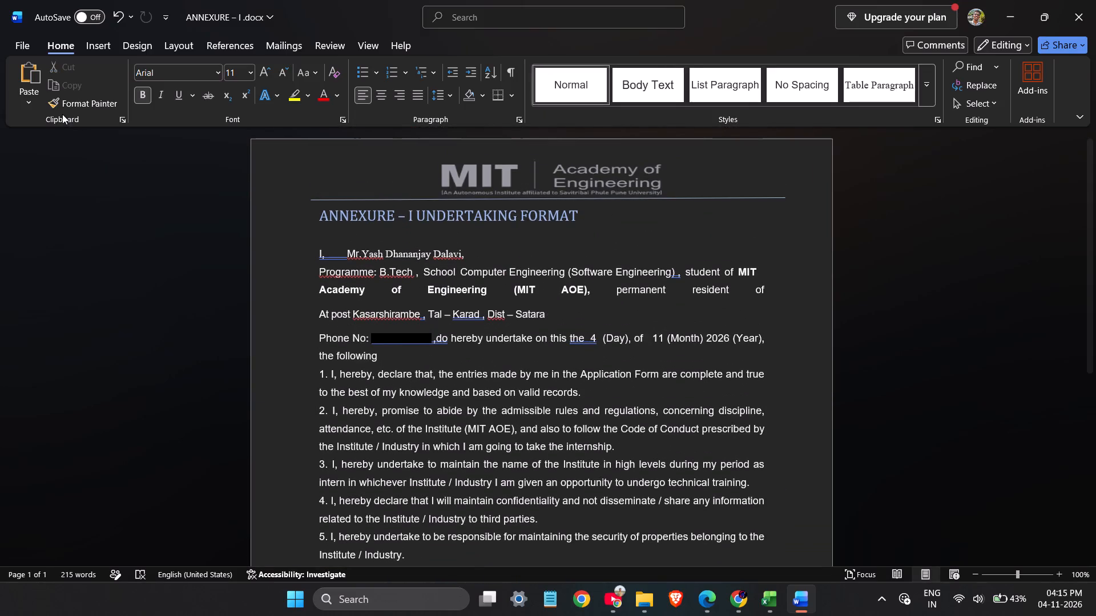
{"action": "left_click", "coordinate": [15, 42]}
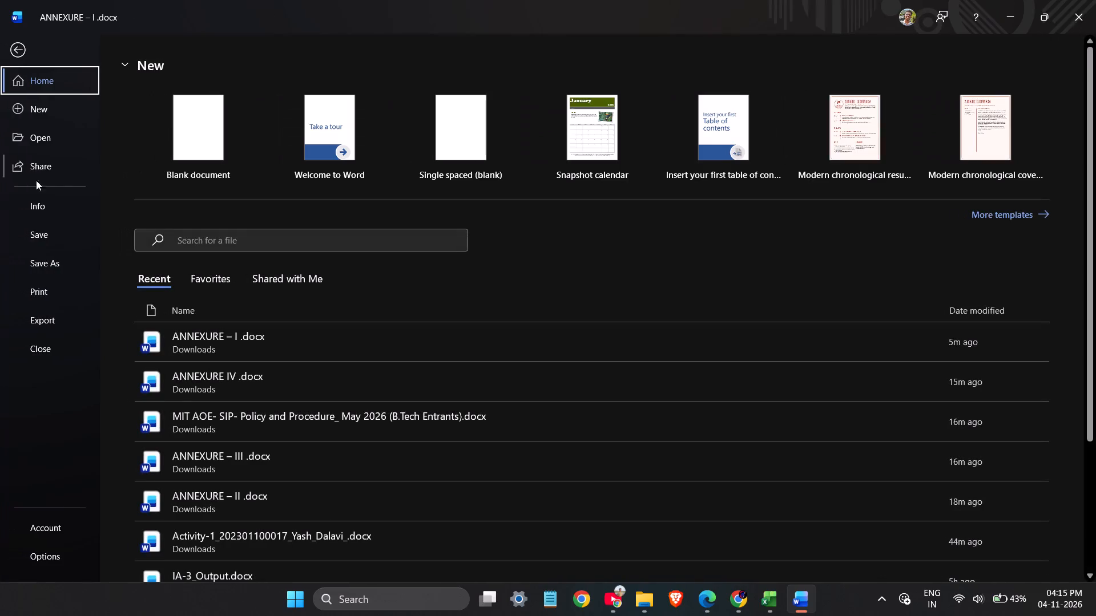
{"action": "left_click", "coordinate": [46, 271]}
{"action": "left_click", "coordinate": [468, 167]}
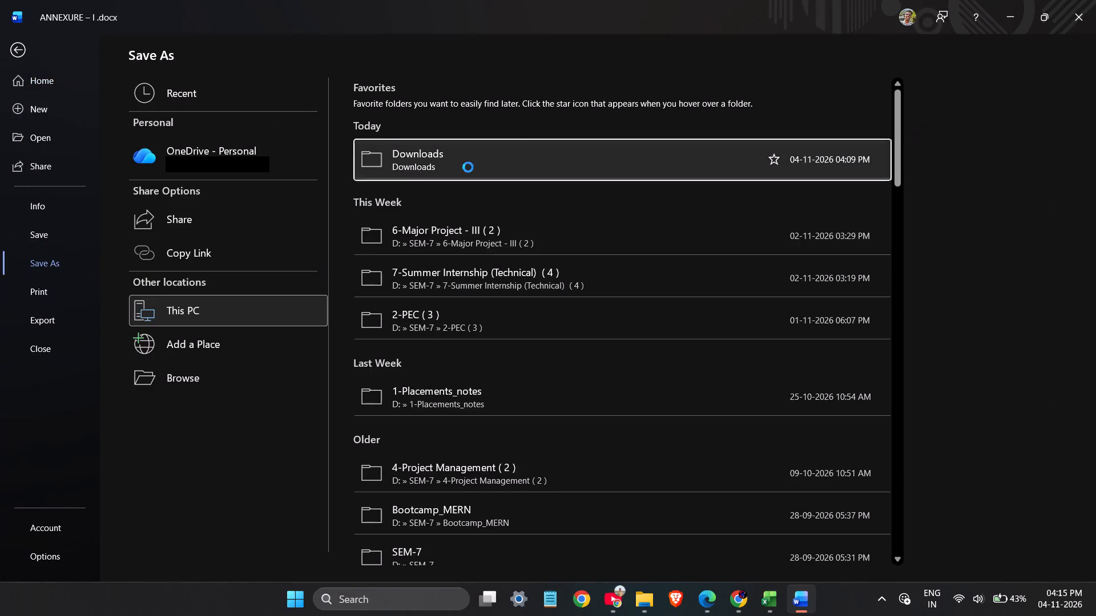
Switch to YouTube in Chrome and play the suggested video "Zindagi Ki Na Toote Ladi (Lyrical Video)", skipping the ad.
{"action": "left_click", "coordinate": [616, 608]}
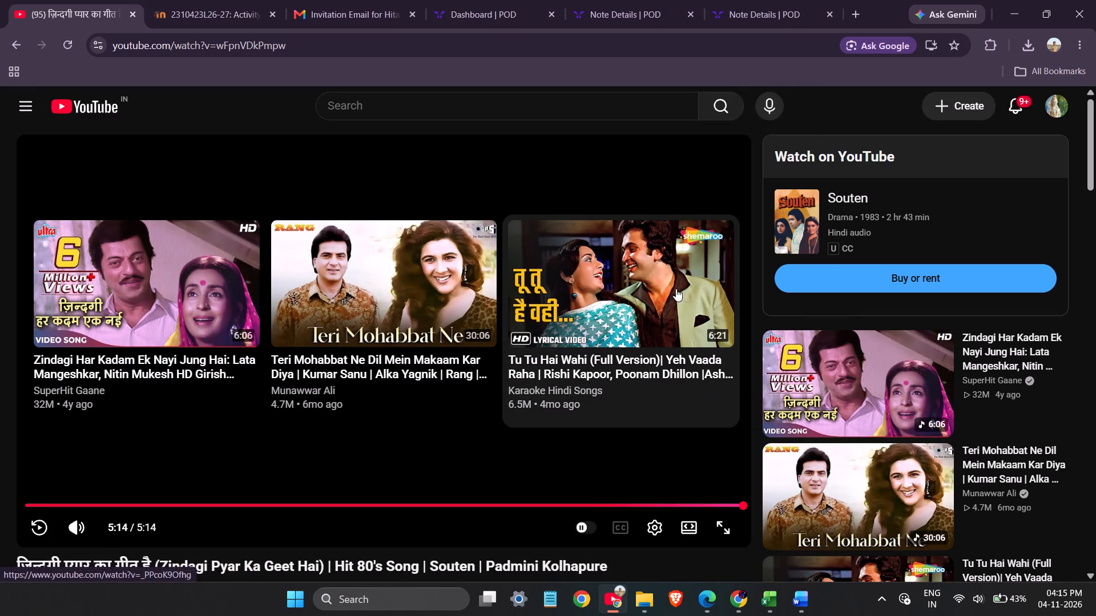
{"action": "scroll", "coordinate": [898, 437], "scroll_direction": "down", "scroll_amount": 5}
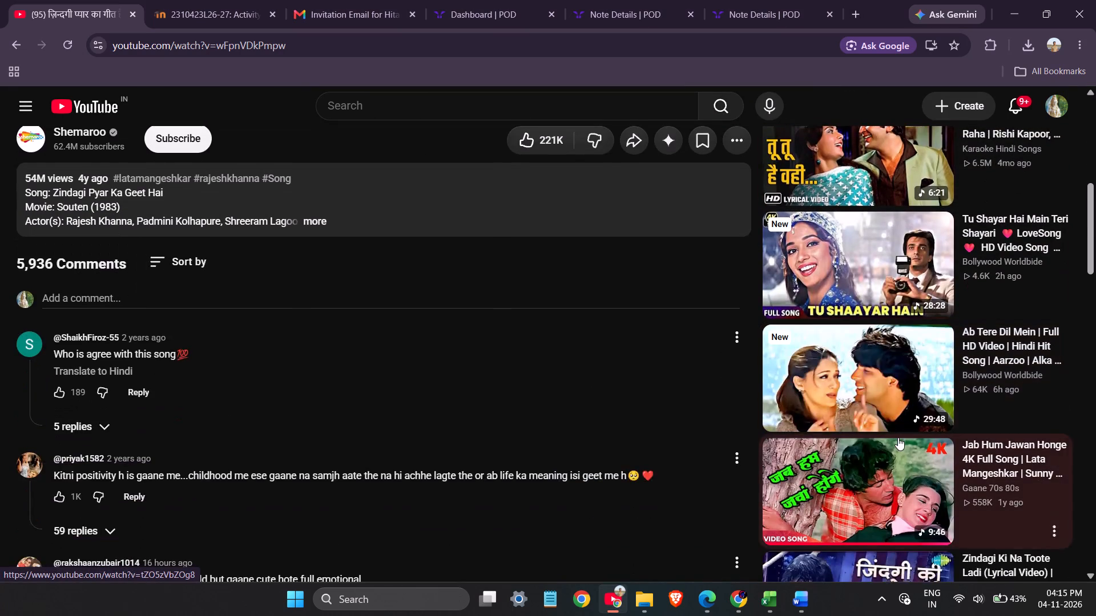
{"action": "scroll", "coordinate": [898, 437], "scroll_direction": "down", "scroll_amount": 3}
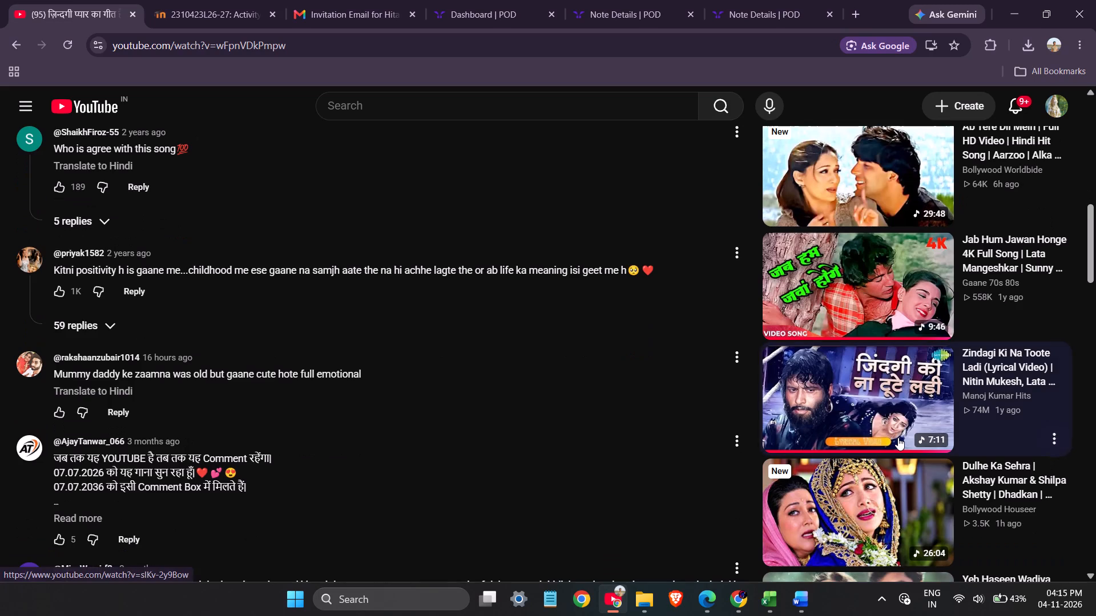
{"action": "scroll", "coordinate": [898, 437], "scroll_direction": "down", "scroll_amount": 2}
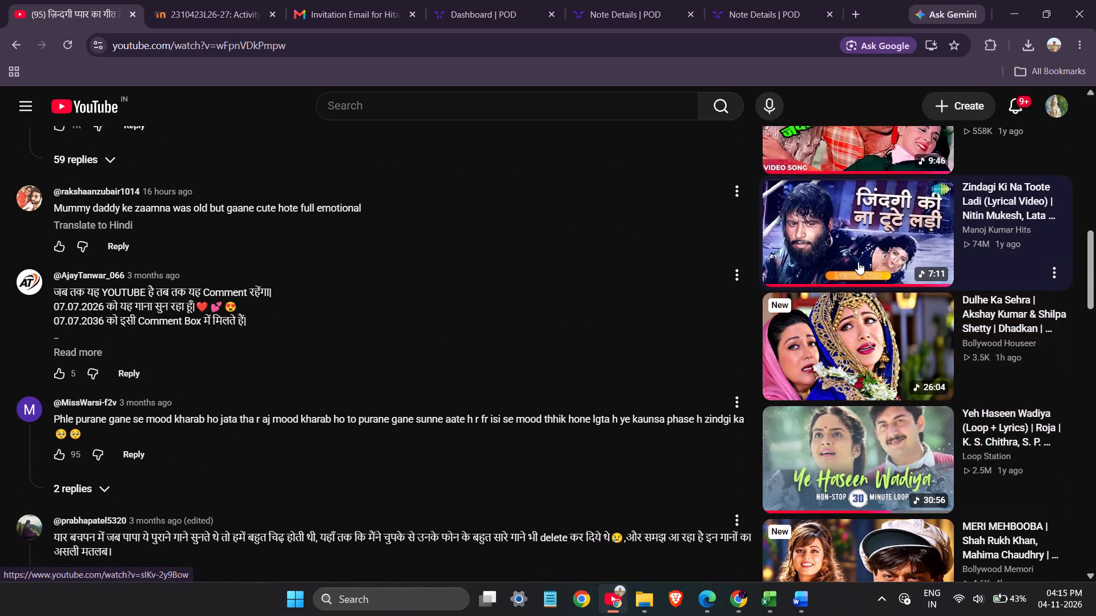
{"action": "left_click", "coordinate": [858, 262]}
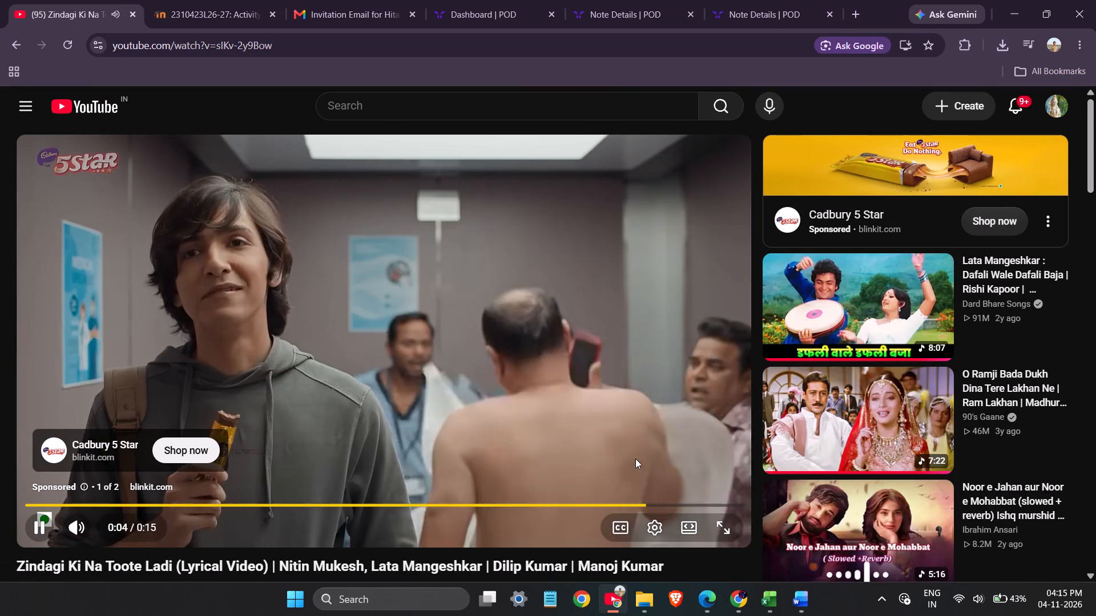
{"action": "left_click", "coordinate": [691, 484]}
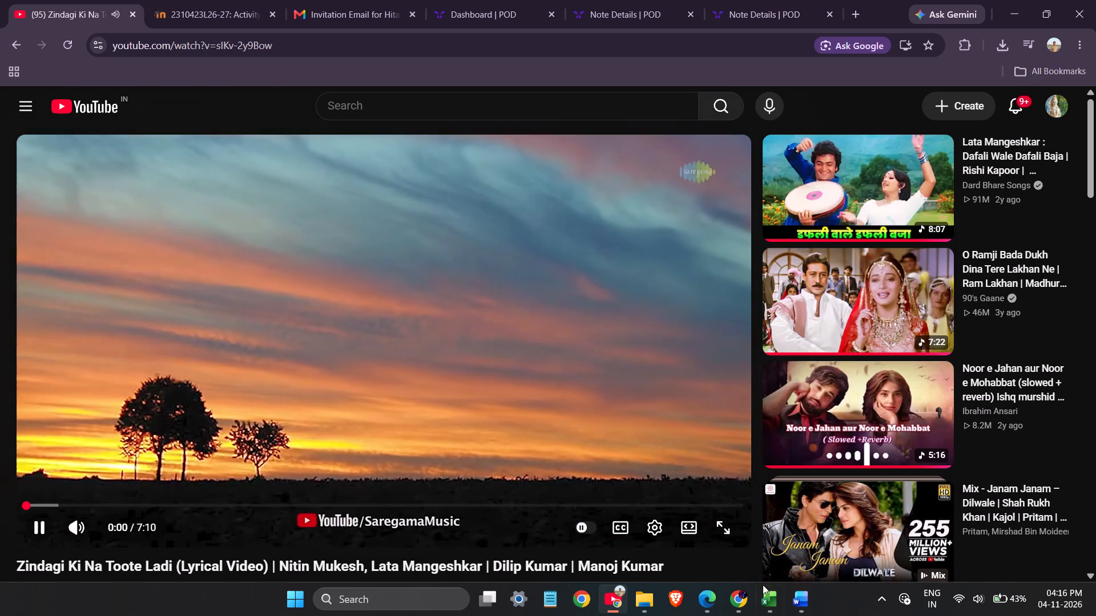
Switch back to Word, save ANNEXURE – I as a PDF in Downloads, and look over the published file.
{"action": "left_click", "coordinate": [798, 601]}
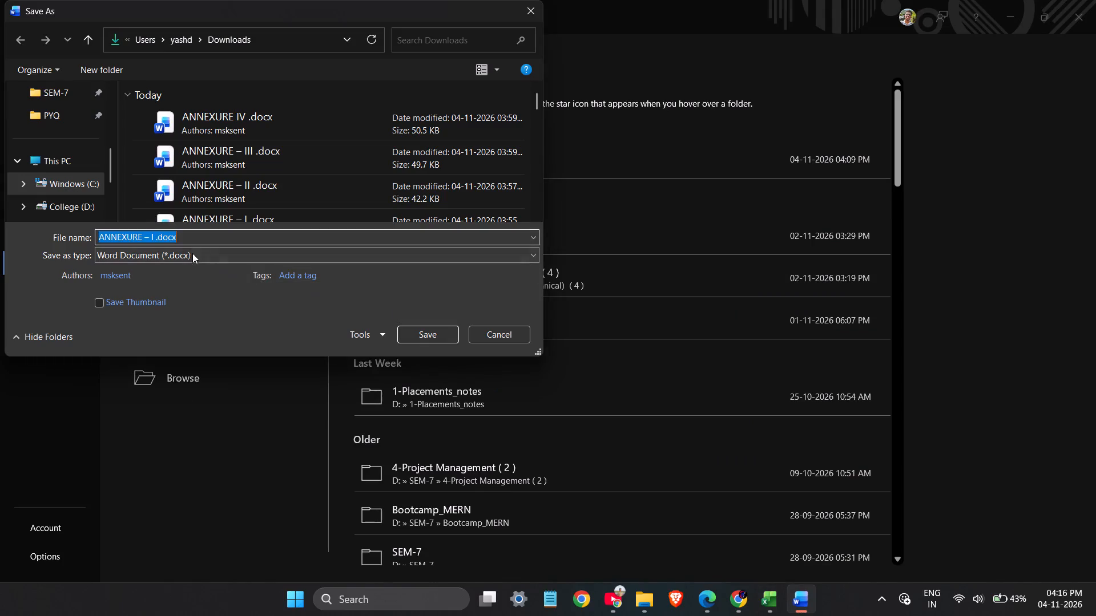
{"action": "left_click", "coordinate": [187, 253]}
{"action": "left_click", "coordinate": [138, 332]}
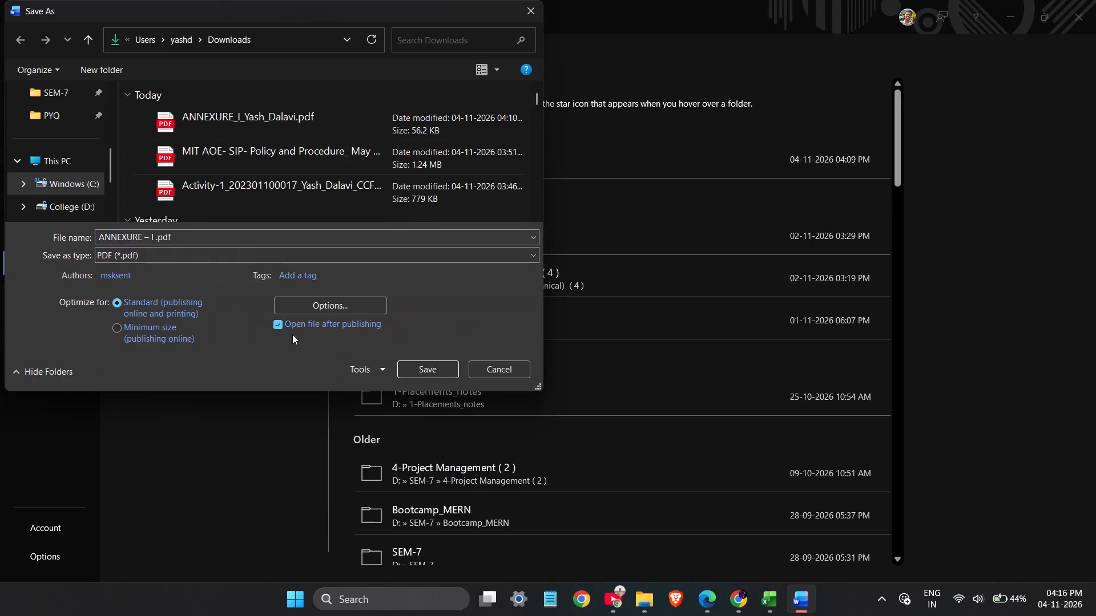
{"action": "left_click", "coordinate": [416, 365]}
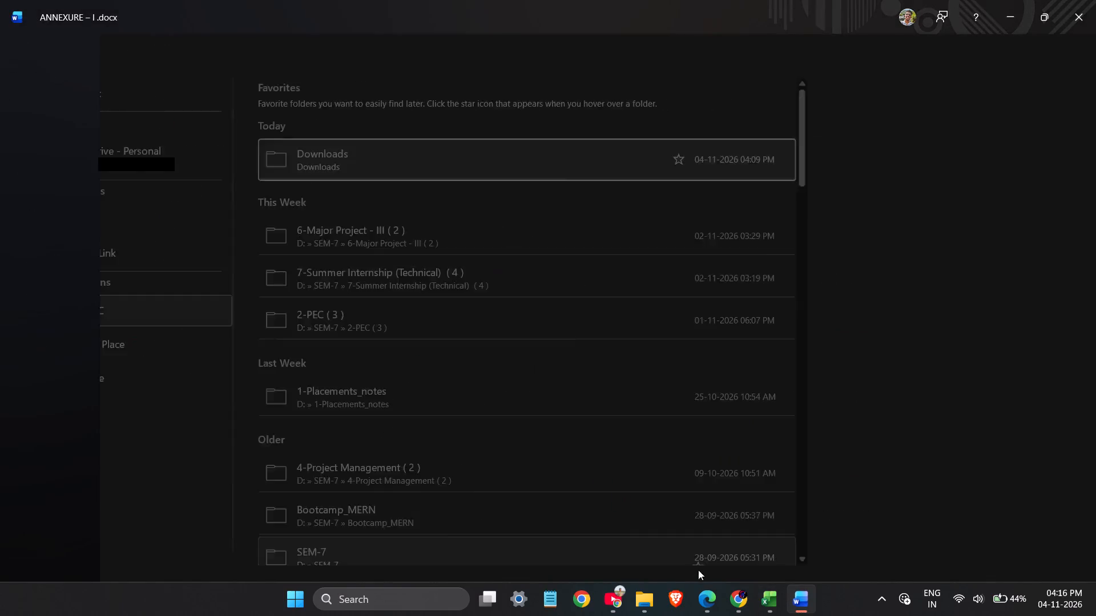
{"action": "scroll", "coordinate": [599, 484], "scroll_direction": "down", "scroll_amount": 1}
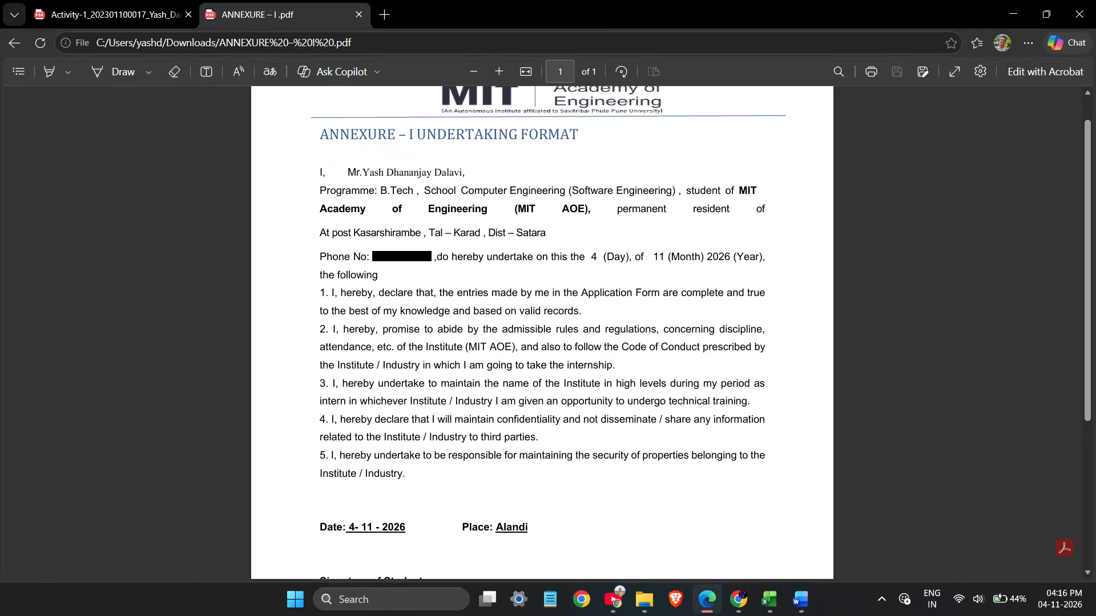
{"action": "scroll", "coordinate": [599, 484], "scroll_direction": "down", "scroll_amount": 3}
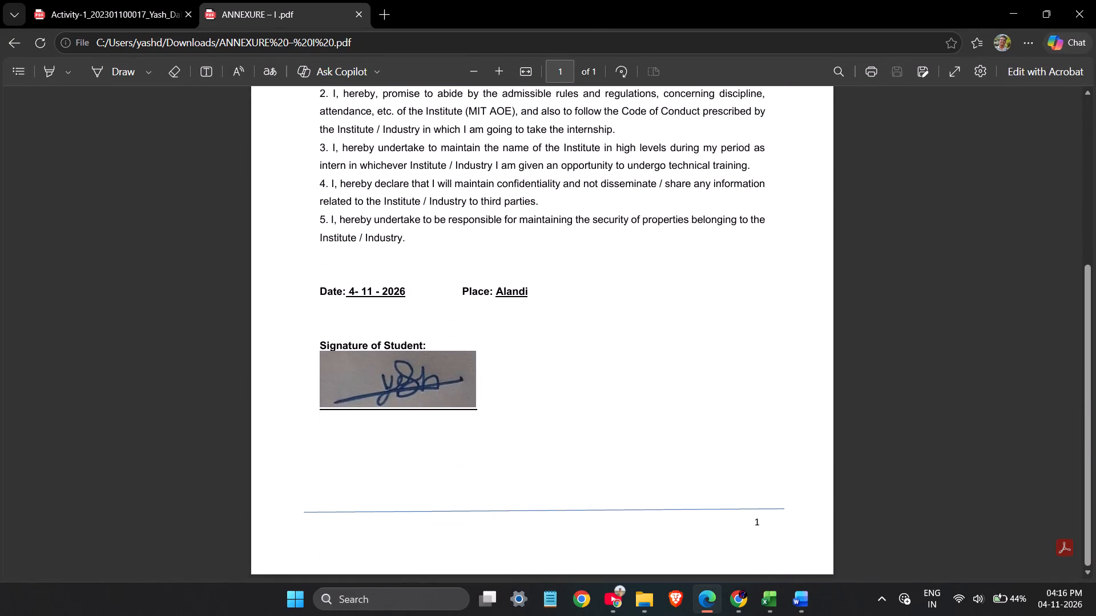
{"action": "scroll", "coordinate": [599, 484], "scroll_direction": "up", "scroll_amount": 2}
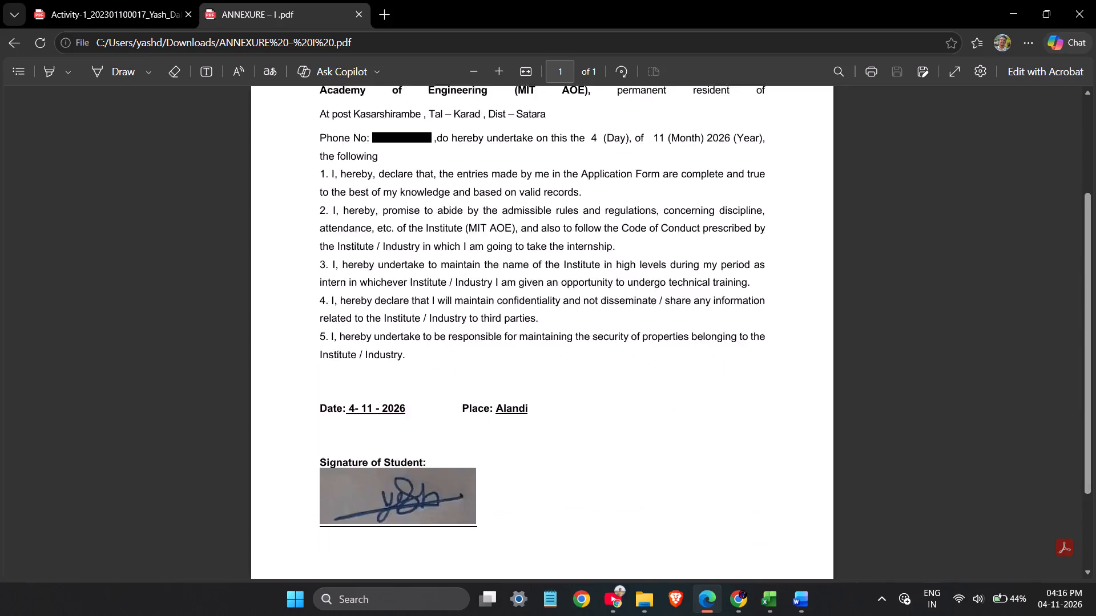
{"action": "scroll", "coordinate": [599, 484], "scroll_direction": "up", "scroll_amount": 4}
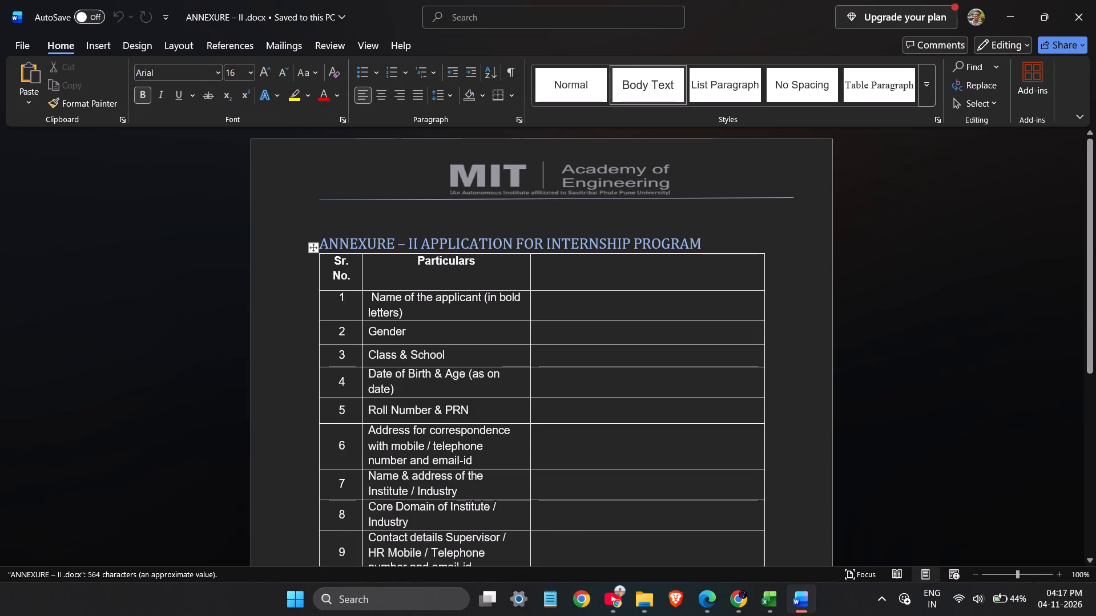
{"action": "scroll", "coordinate": [519, 297], "scroll_direction": "down", "scroll_amount": 2}
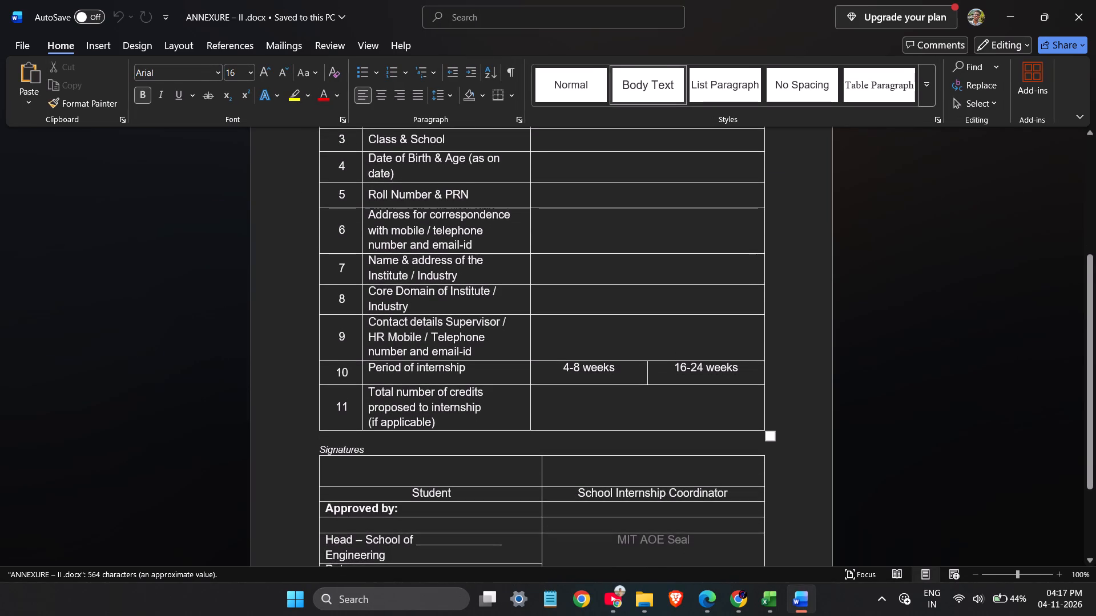
{"action": "scroll", "coordinate": [519, 297], "scroll_direction": "down", "scroll_amount": 1}
{"action": "scroll", "coordinate": [519, 297], "scroll_direction": "up", "scroll_amount": 1}
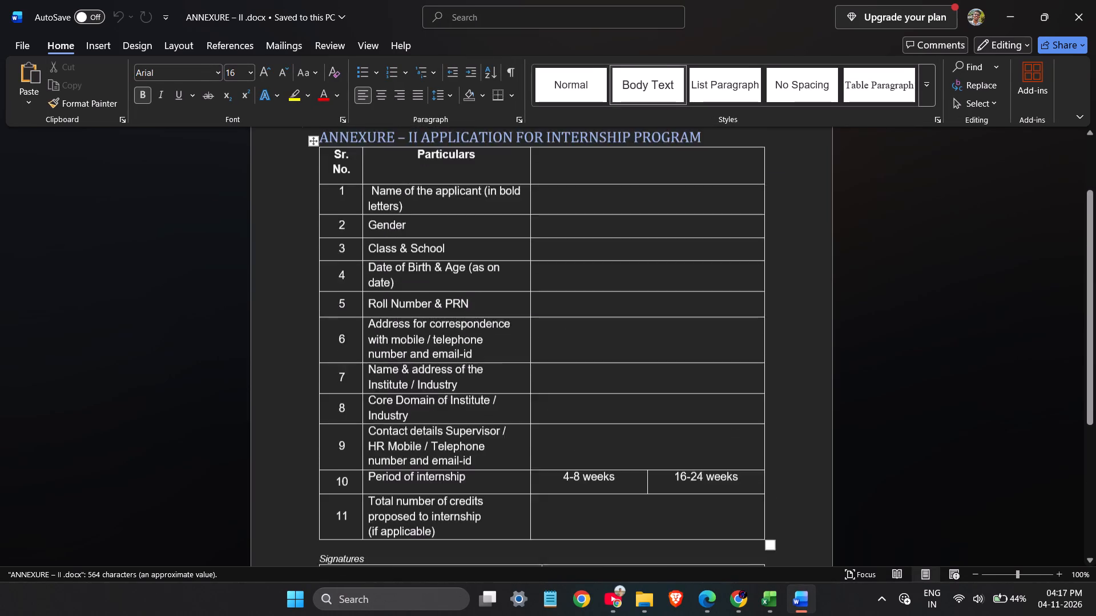
{"action": "scroll", "coordinate": [519, 297], "scroll_direction": "up", "scroll_amount": 1}
Enter the applicant's full name in row 1 of the Particulars table and make it bold.
{"action": "left_click", "coordinate": [571, 304]}
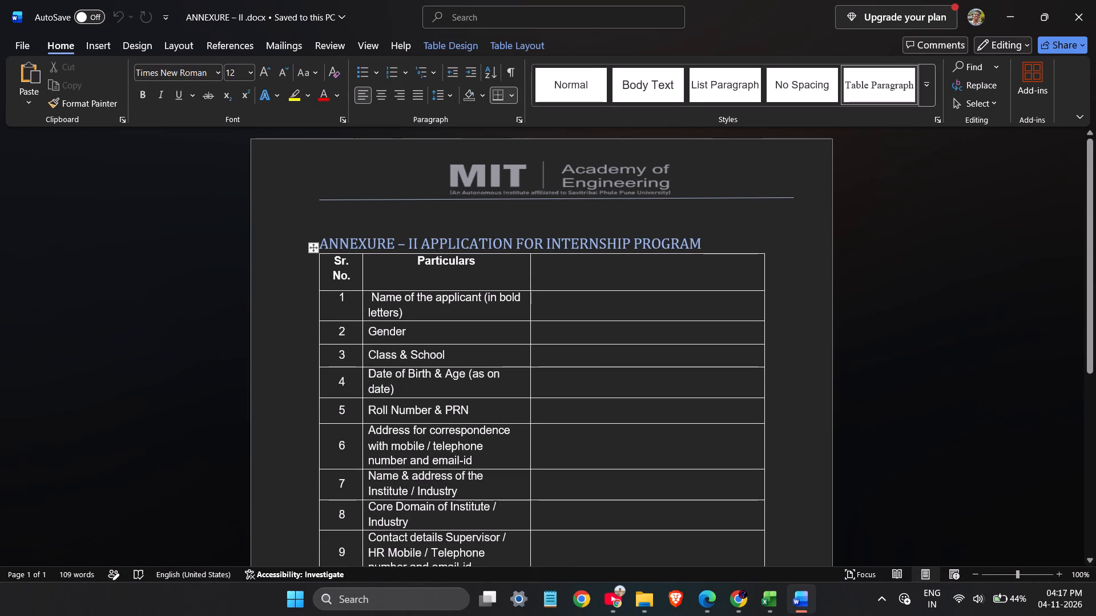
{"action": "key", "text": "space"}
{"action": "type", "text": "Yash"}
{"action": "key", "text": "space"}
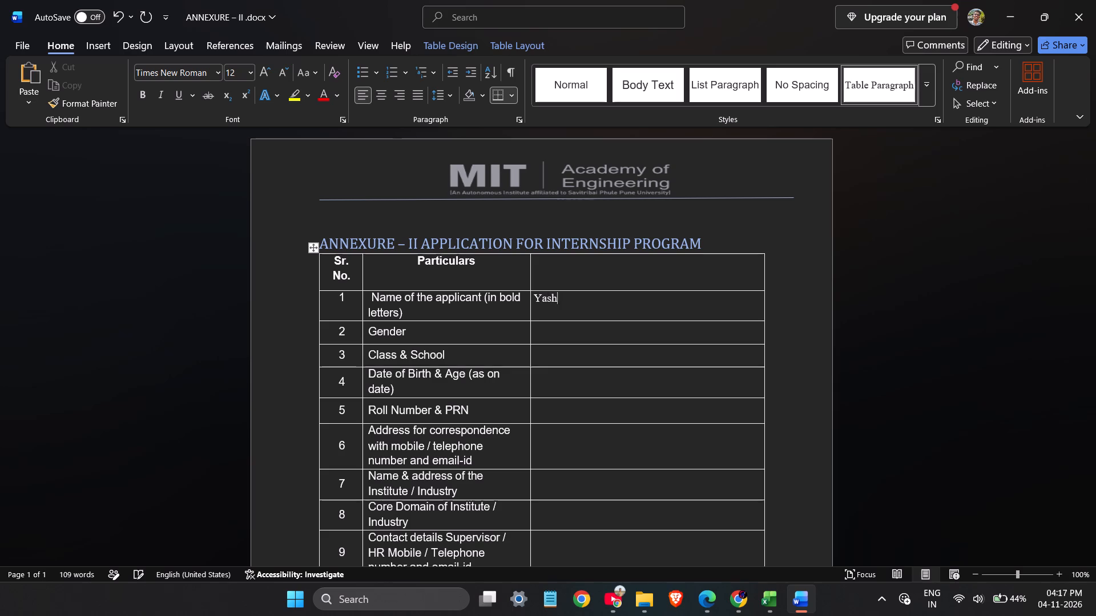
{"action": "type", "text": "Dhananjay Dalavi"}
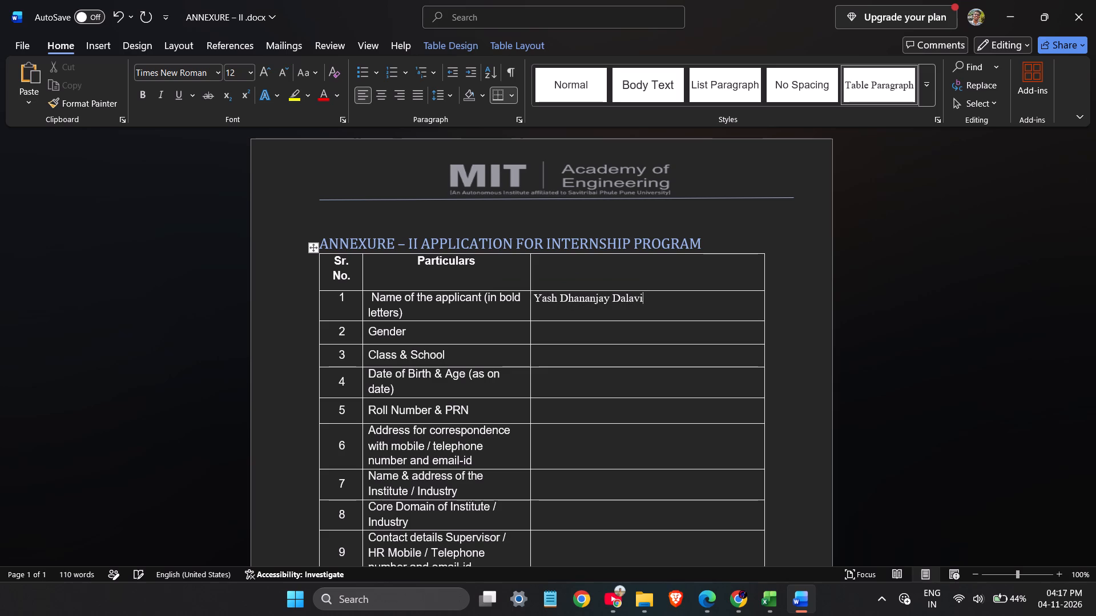
{"action": "left_click_drag", "start_coordinate": [534, 302], "coordinate": [656, 296]}
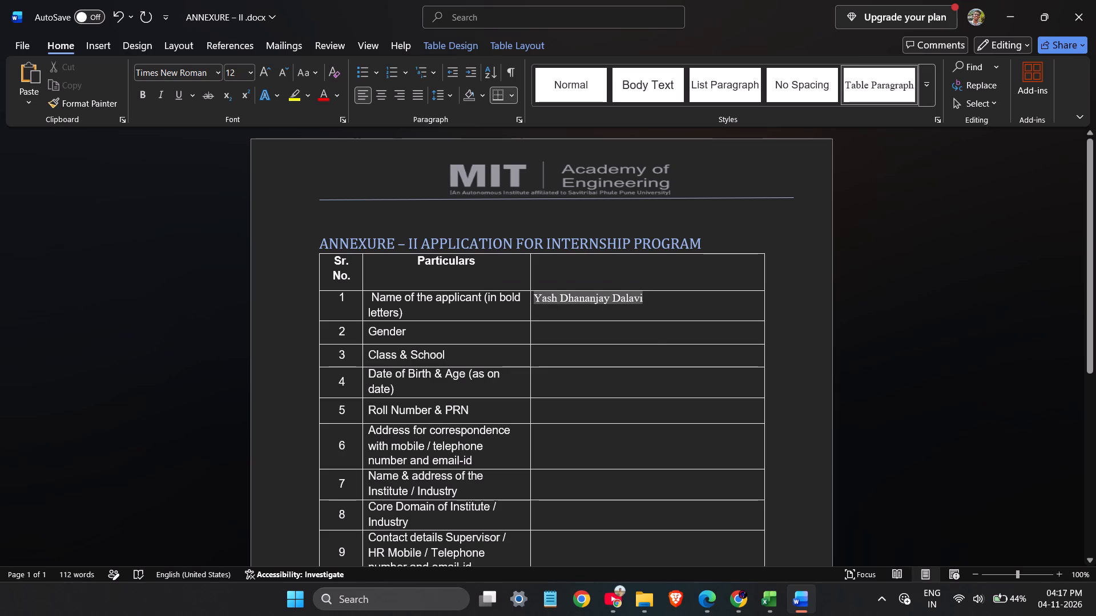
{"action": "left_click", "coordinate": [149, 97]}
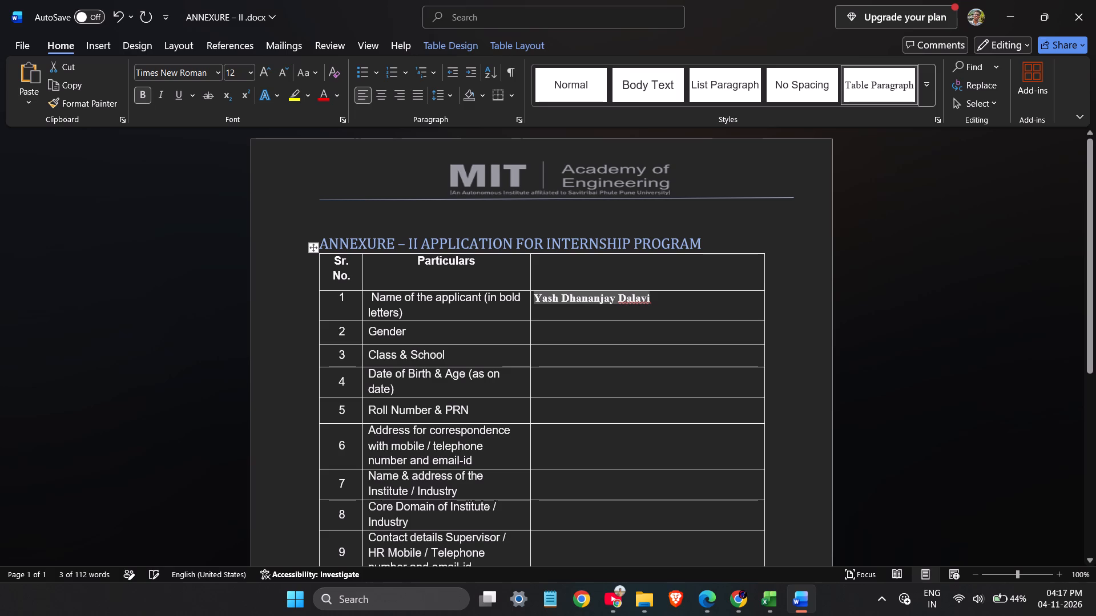
Enter "Male" in the Gender row of the Particulars table.
{"action": "left_click", "coordinate": [562, 342]}
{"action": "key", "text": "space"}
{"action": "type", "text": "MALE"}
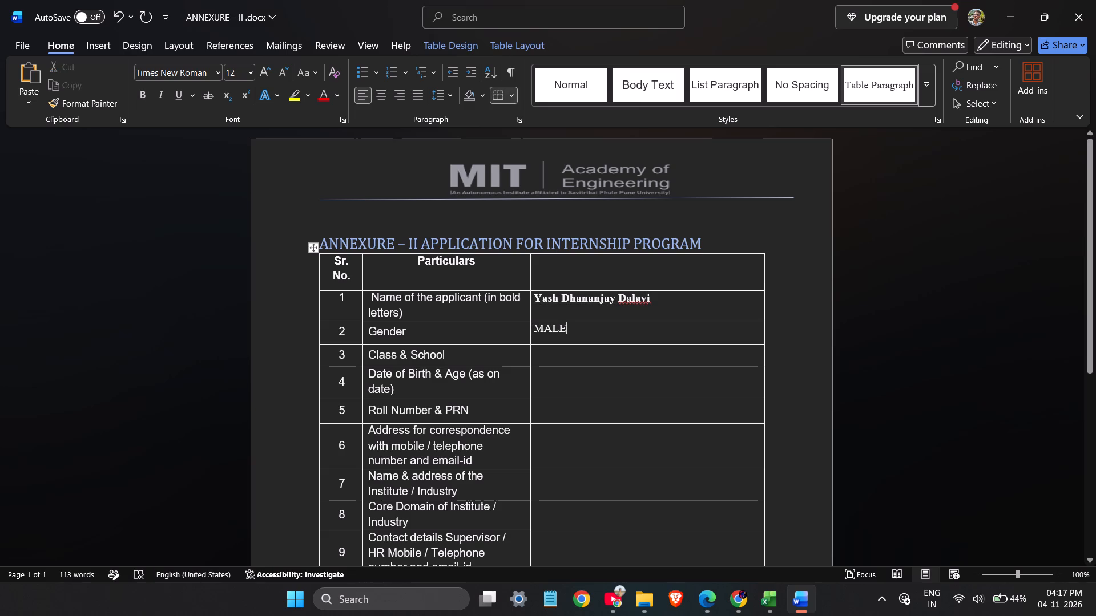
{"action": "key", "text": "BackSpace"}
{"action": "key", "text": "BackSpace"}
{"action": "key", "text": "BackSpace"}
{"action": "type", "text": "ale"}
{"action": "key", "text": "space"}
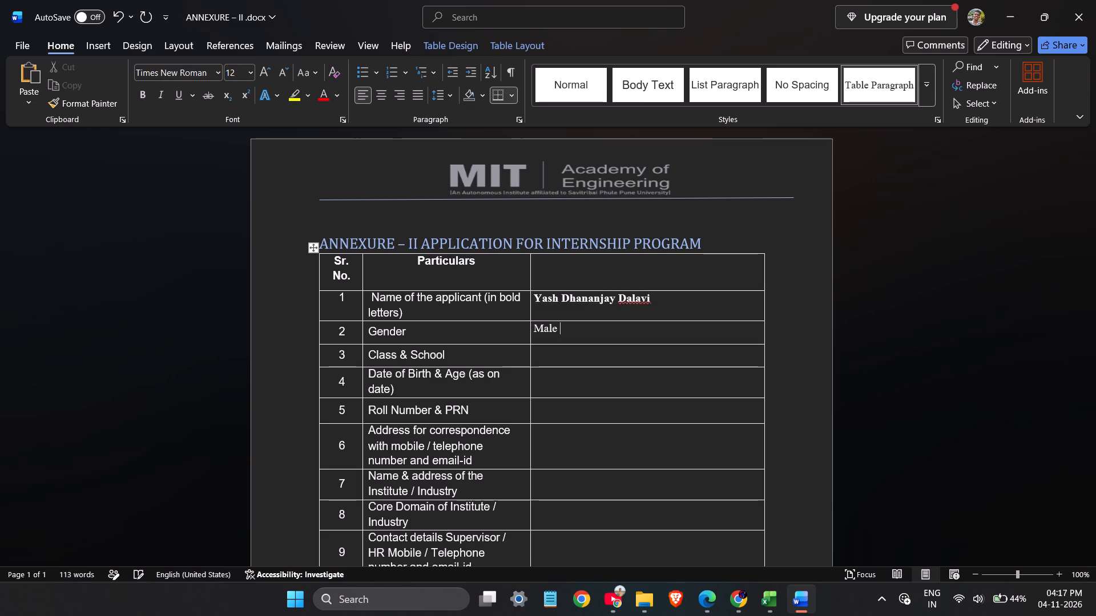
Make the "Male" entry in the Gender row of the Particulars table bold.
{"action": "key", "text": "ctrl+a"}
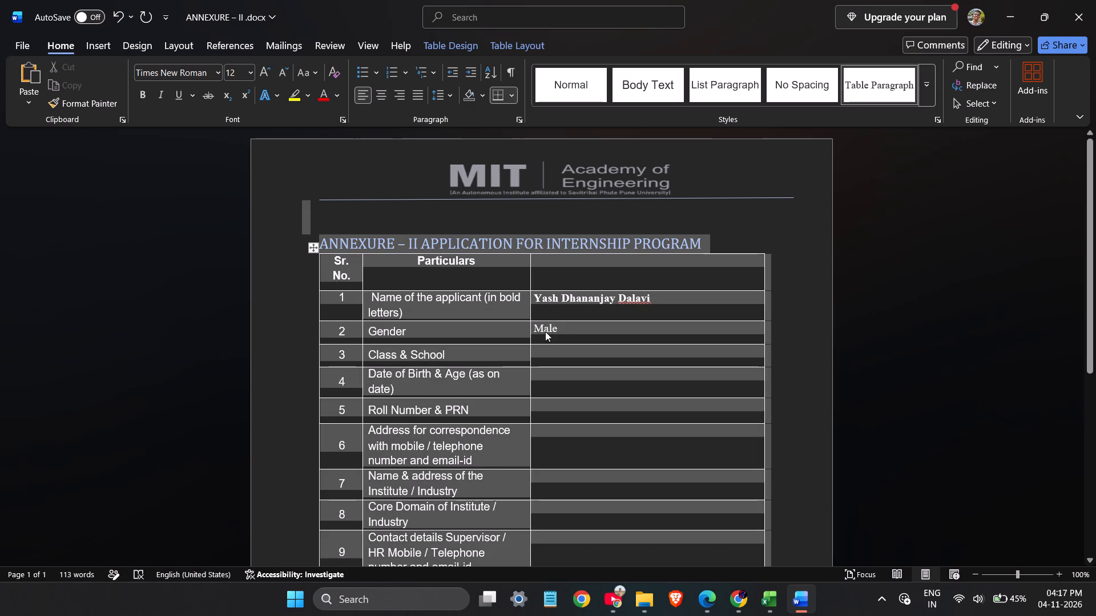
{"action": "left_click", "coordinate": [558, 328]}
{"action": "left_click", "coordinate": [132, 99]}
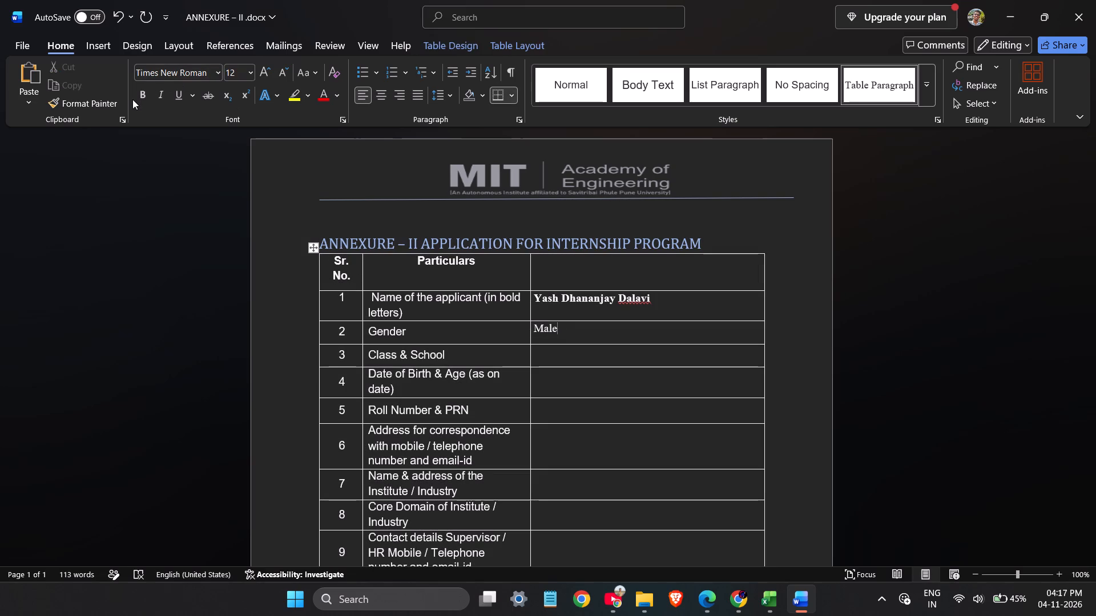
{"action": "left_click", "coordinate": [134, 96]}
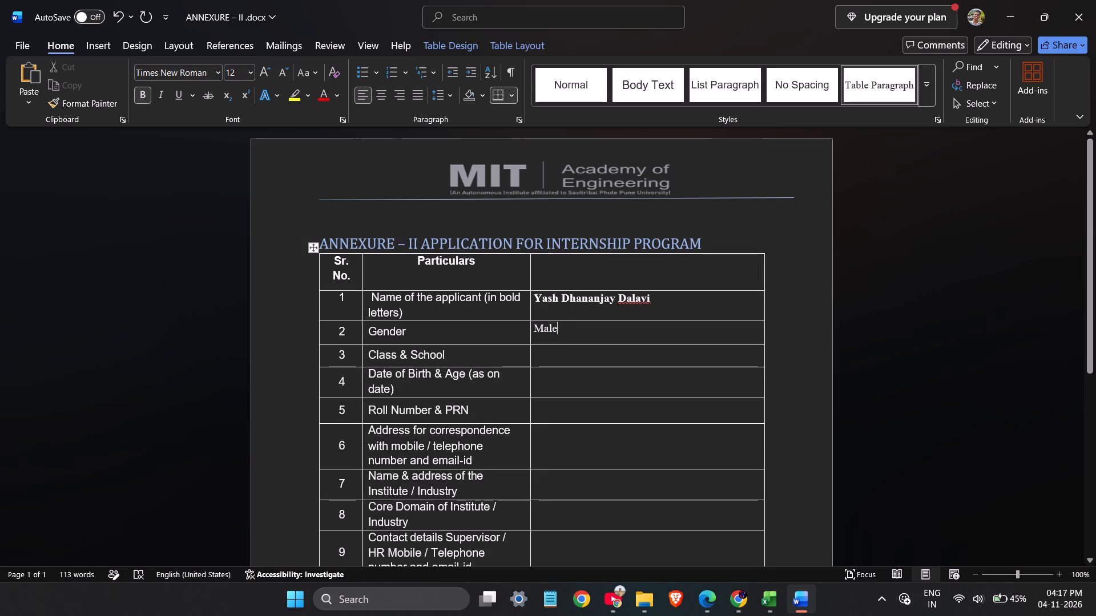
{"action": "left_click_drag", "start_coordinate": [535, 328], "coordinate": [562, 331]}
{"action": "left_click", "coordinate": [150, 96]}
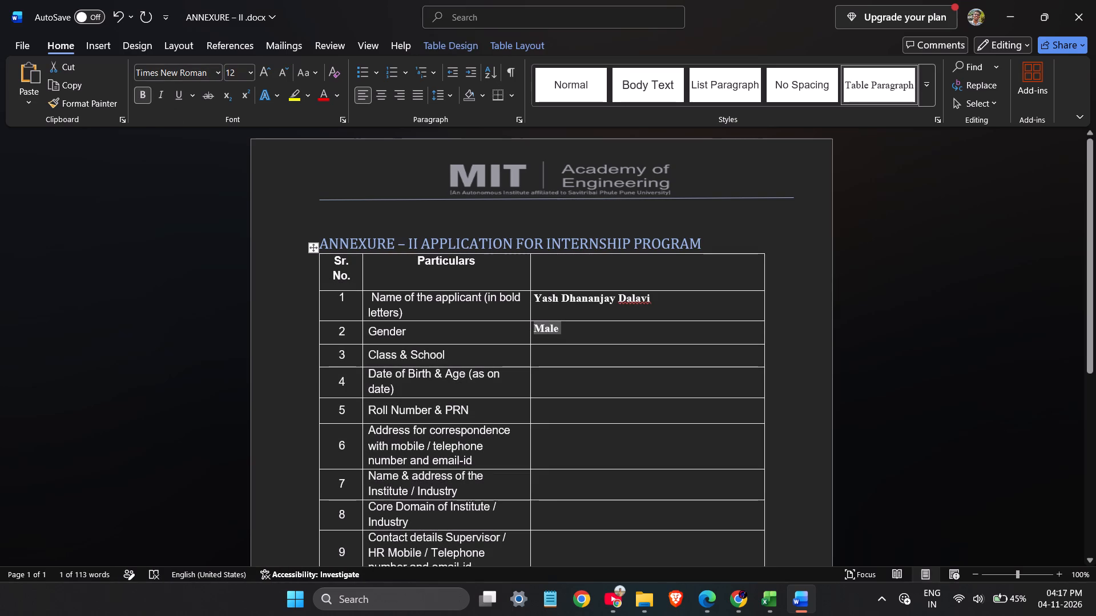
Enter "Final Year B.tech" in bold in the Class & School row.
{"action": "left_click", "coordinate": [564, 354]}
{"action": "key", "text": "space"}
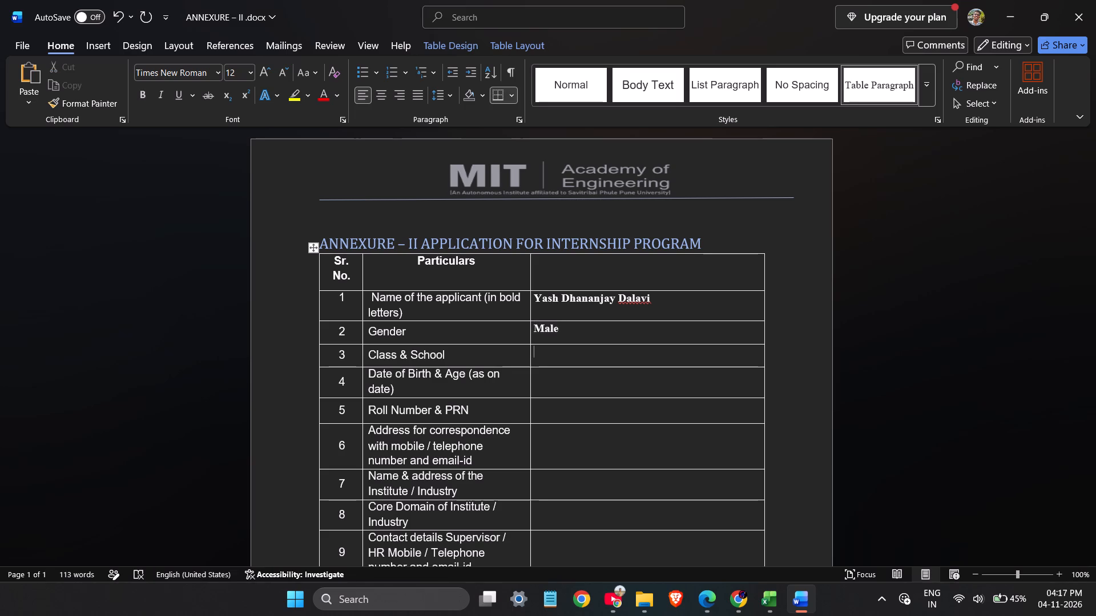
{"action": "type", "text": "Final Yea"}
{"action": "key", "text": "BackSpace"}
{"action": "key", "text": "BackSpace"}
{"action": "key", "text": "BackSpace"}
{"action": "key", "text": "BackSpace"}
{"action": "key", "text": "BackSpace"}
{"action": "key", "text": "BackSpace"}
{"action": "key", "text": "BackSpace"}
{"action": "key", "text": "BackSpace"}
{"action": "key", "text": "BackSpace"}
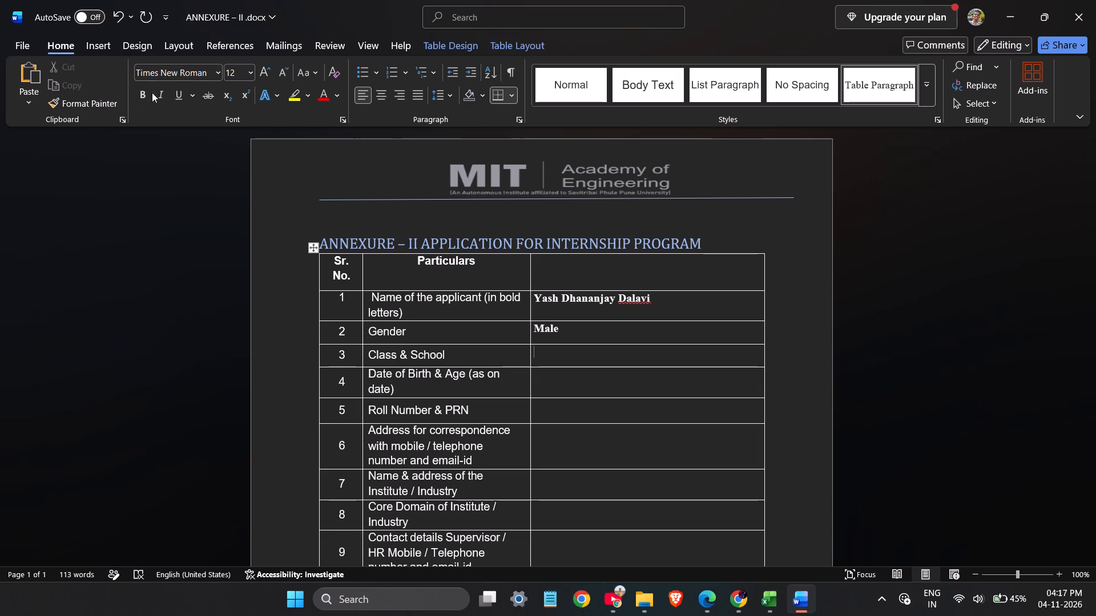
{"action": "left_click", "coordinate": [145, 92]}
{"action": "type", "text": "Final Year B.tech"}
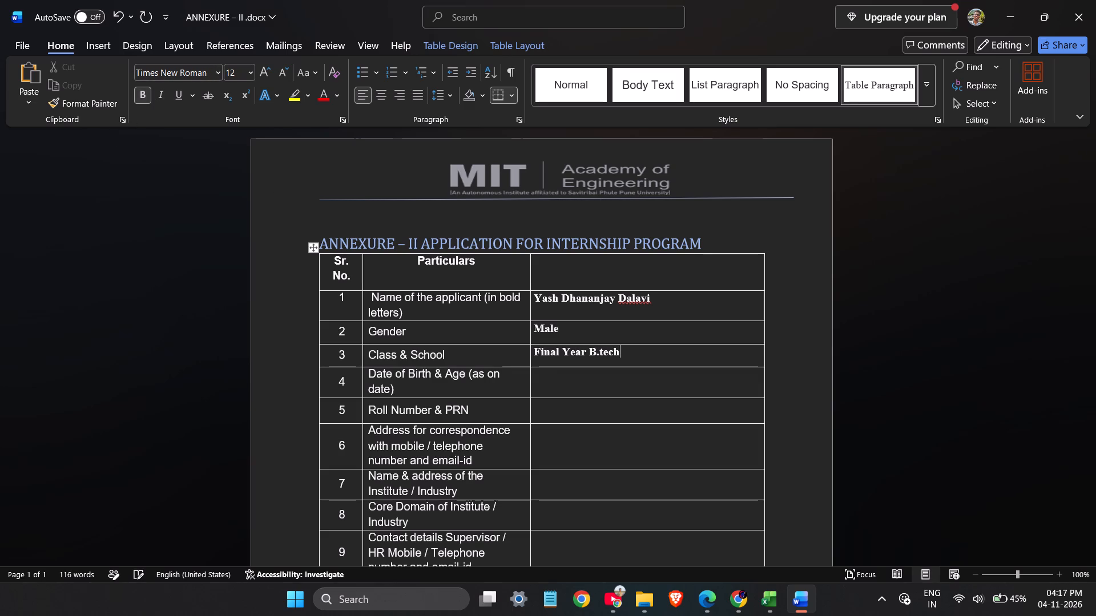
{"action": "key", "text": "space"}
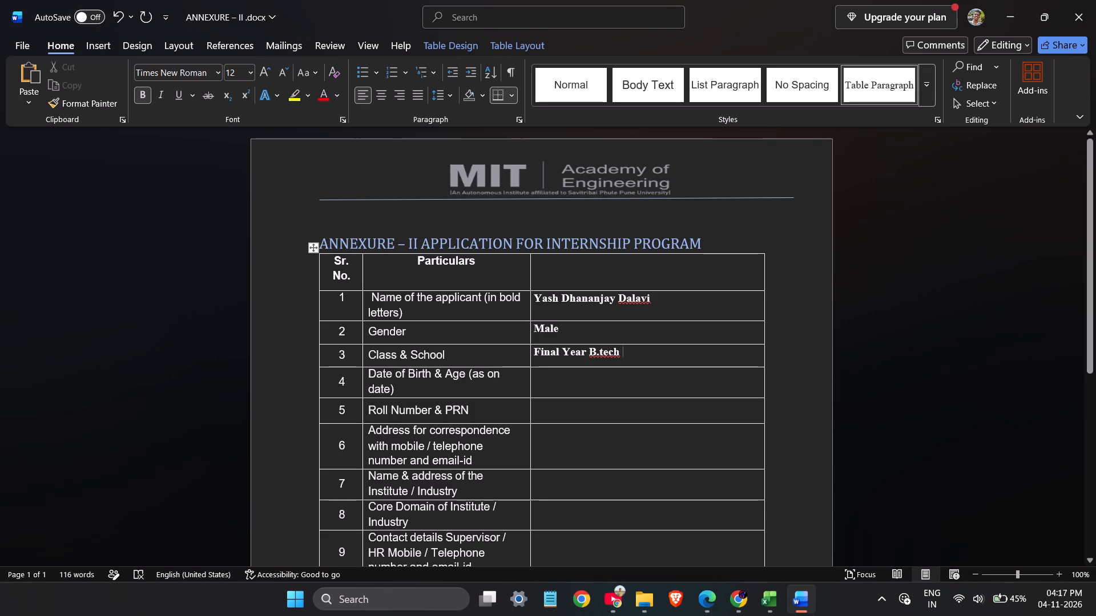
Enter the applicant's date of birth followed by "and 21 year" in bold in the Date of Birth & Age row.
{"action": "left_click", "coordinate": [575, 385]}
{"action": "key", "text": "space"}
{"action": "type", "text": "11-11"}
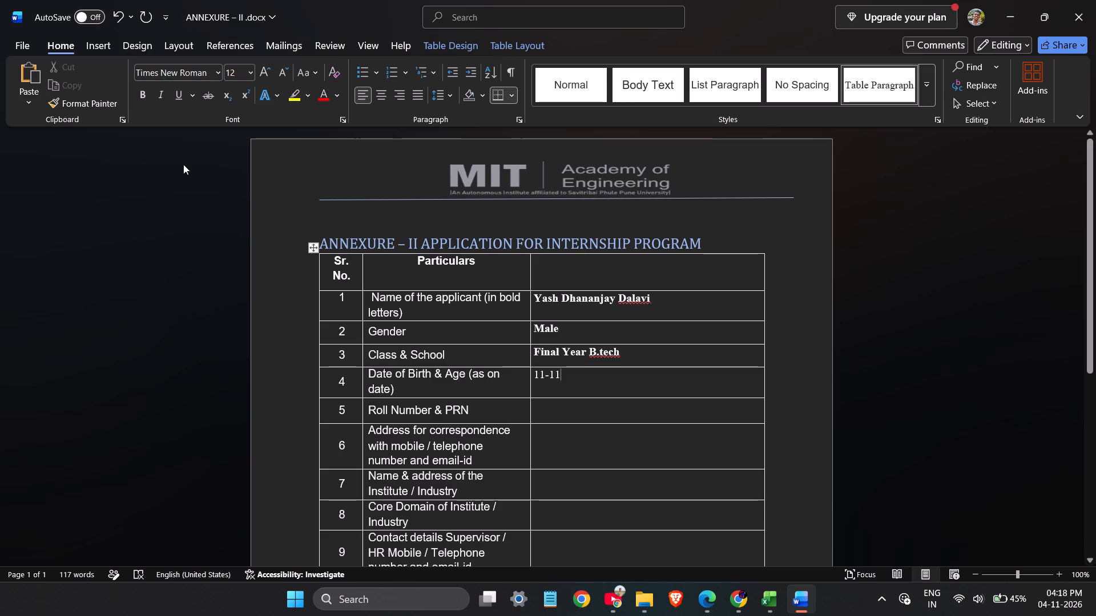
{"action": "left_click", "coordinate": [141, 96]}
{"action": "key", "text": "BackSpace"}
{"action": "key", "text": "BackSpace"}
{"action": "key", "text": "BackSpace"}
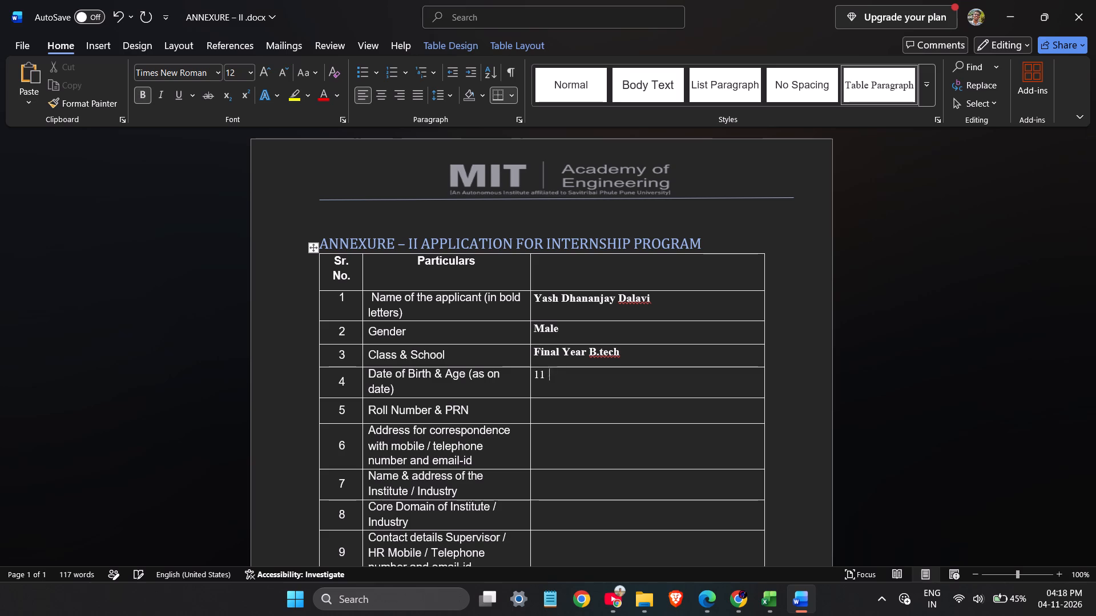
{"action": "key", "text": "BackSpace"}
{"action": "key", "text": "BackSpace"}
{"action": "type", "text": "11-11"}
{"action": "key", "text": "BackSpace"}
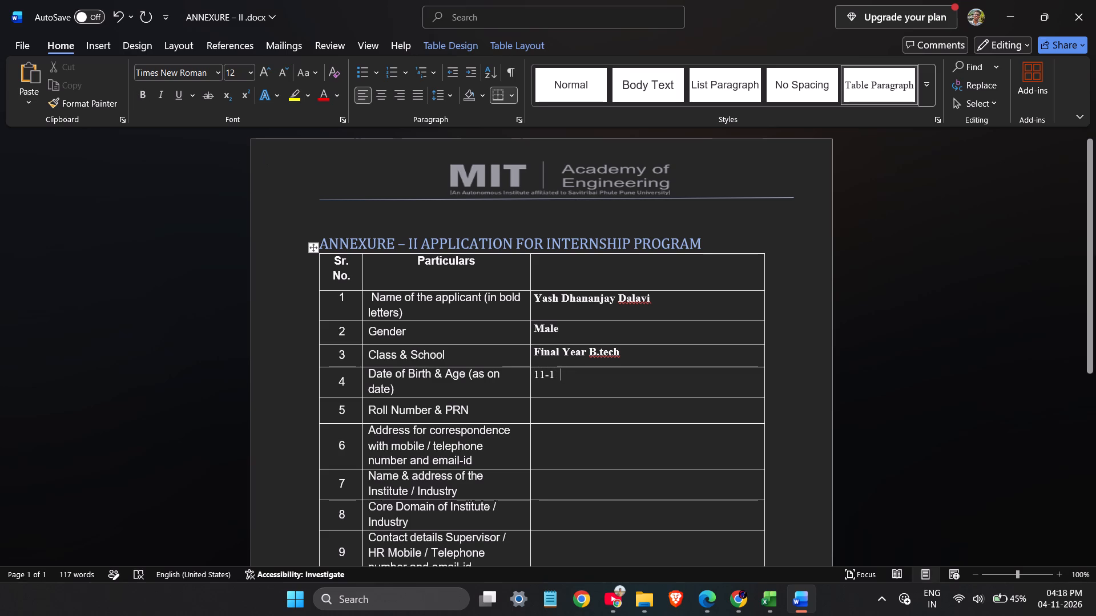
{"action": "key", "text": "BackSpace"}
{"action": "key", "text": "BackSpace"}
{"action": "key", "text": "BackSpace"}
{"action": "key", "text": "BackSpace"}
{"action": "left_click", "coordinate": [147, 101]}
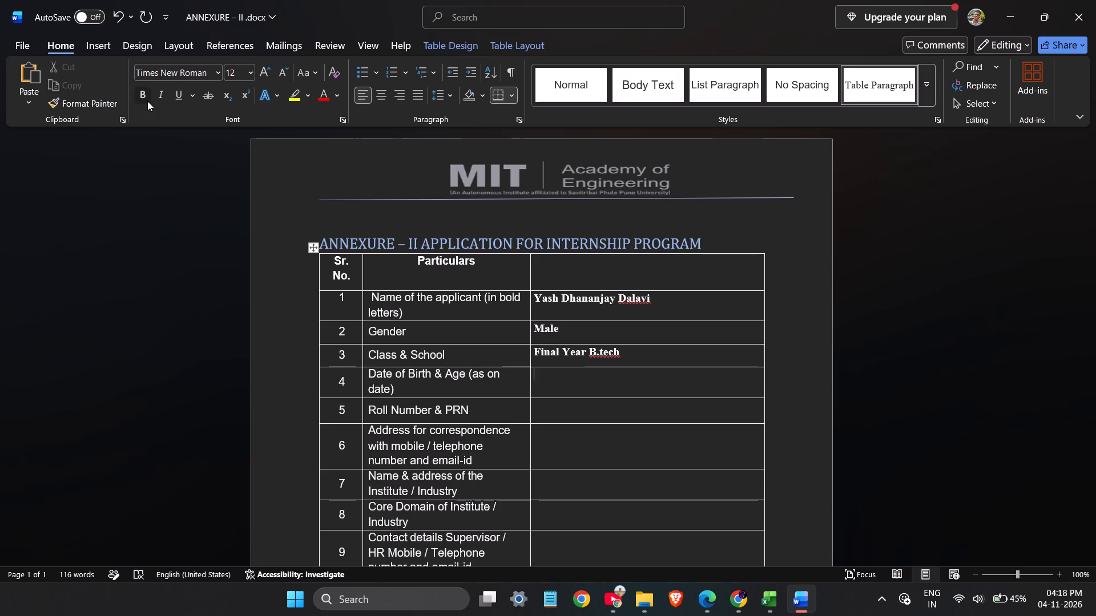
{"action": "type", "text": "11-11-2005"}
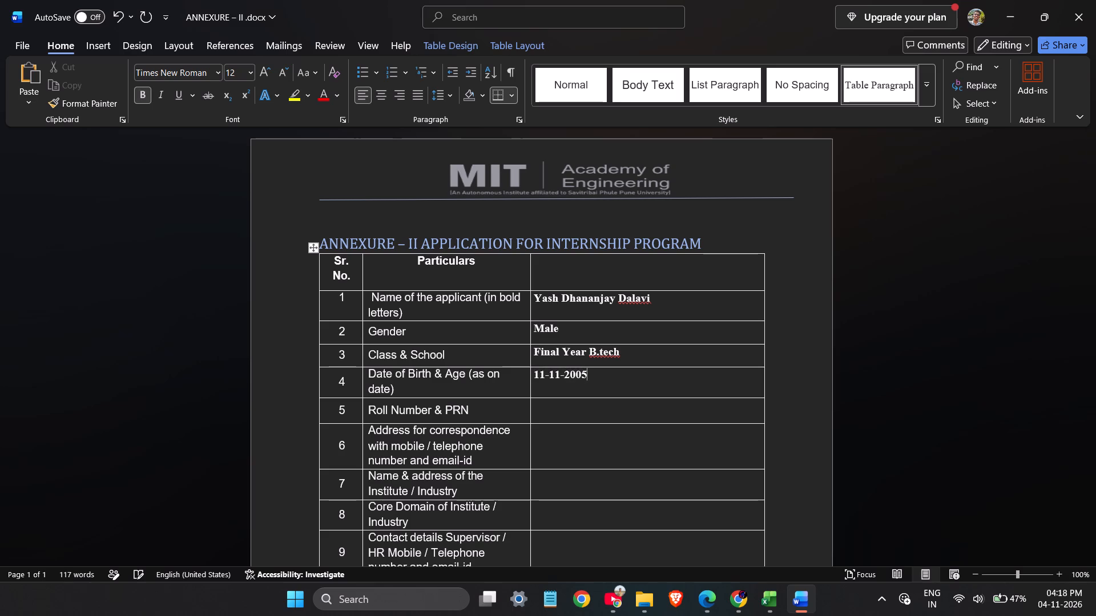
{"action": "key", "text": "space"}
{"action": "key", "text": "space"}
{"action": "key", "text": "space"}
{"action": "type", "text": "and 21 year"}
Enter the applicant's roll number and PRN, joined by "and", in bold in the Roll Number & PRN row.
{"action": "left_click", "coordinate": [581, 411]}
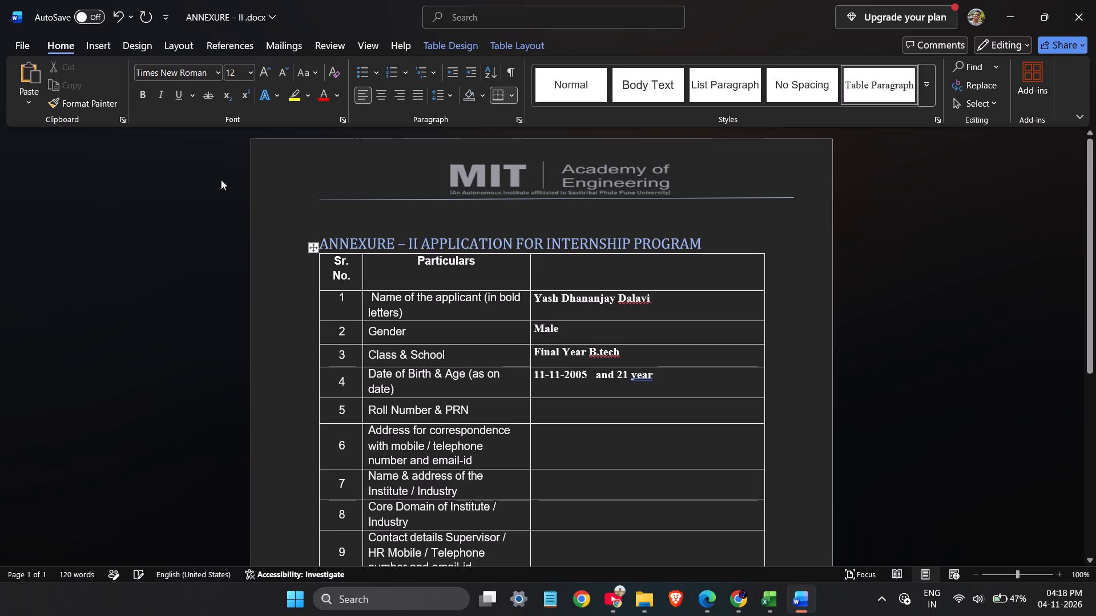
{"action": "left_click", "coordinate": [148, 96]}
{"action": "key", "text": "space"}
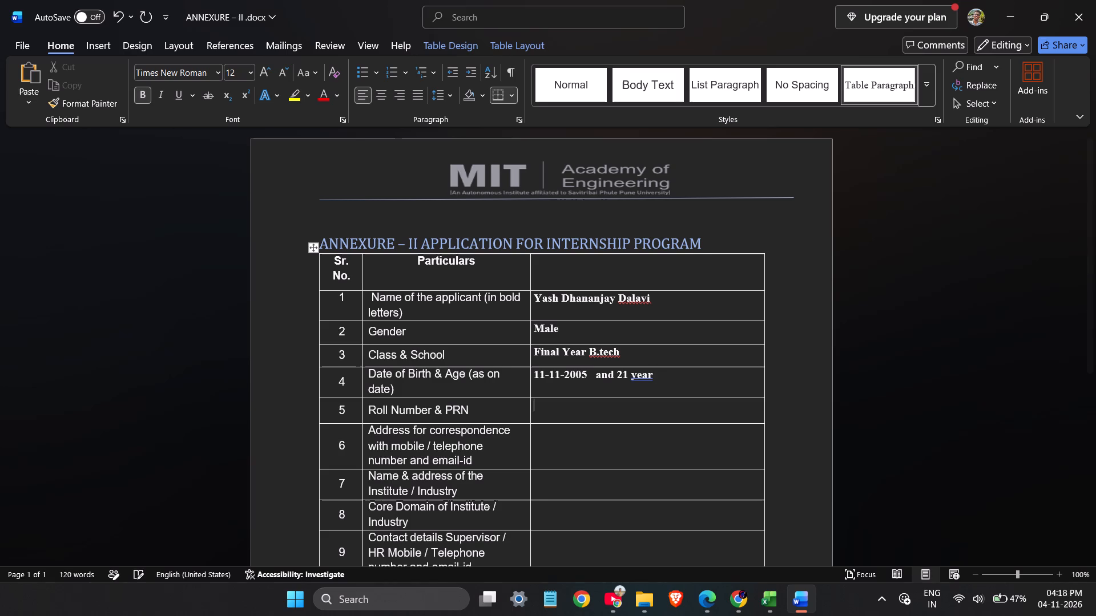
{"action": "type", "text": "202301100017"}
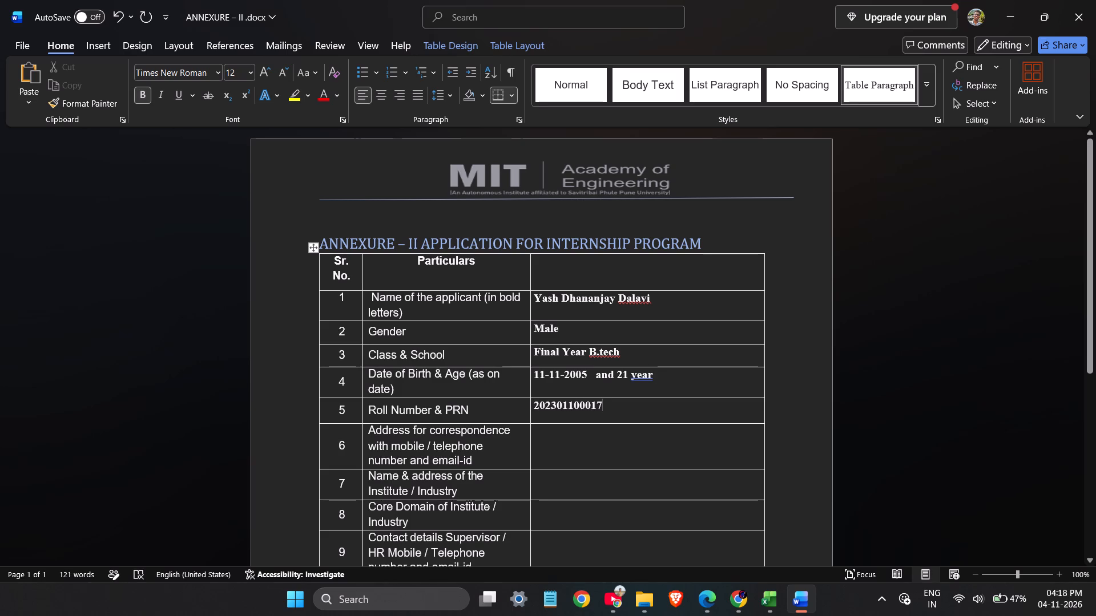
{"action": "scroll", "coordinate": [603, 407], "scroll_direction": "down", "scroll_amount": 1}
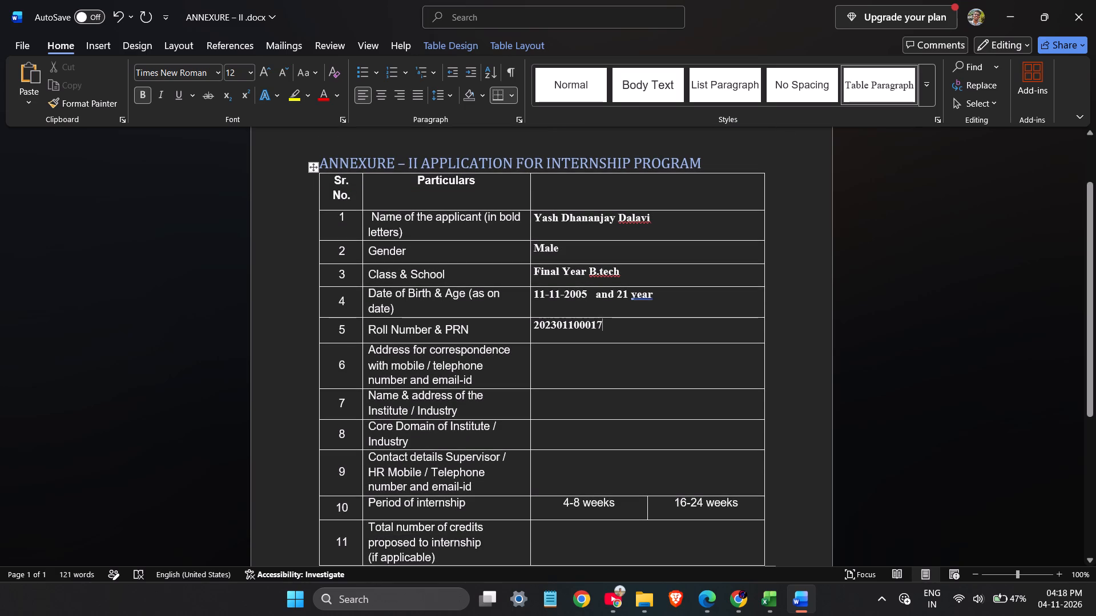
{"action": "left_click", "coordinate": [536, 327]}
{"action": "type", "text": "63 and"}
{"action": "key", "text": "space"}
Enter the applicant's postal address in bold in the Address for correspondence row.
{"action": "left_click", "coordinate": [555, 388]}
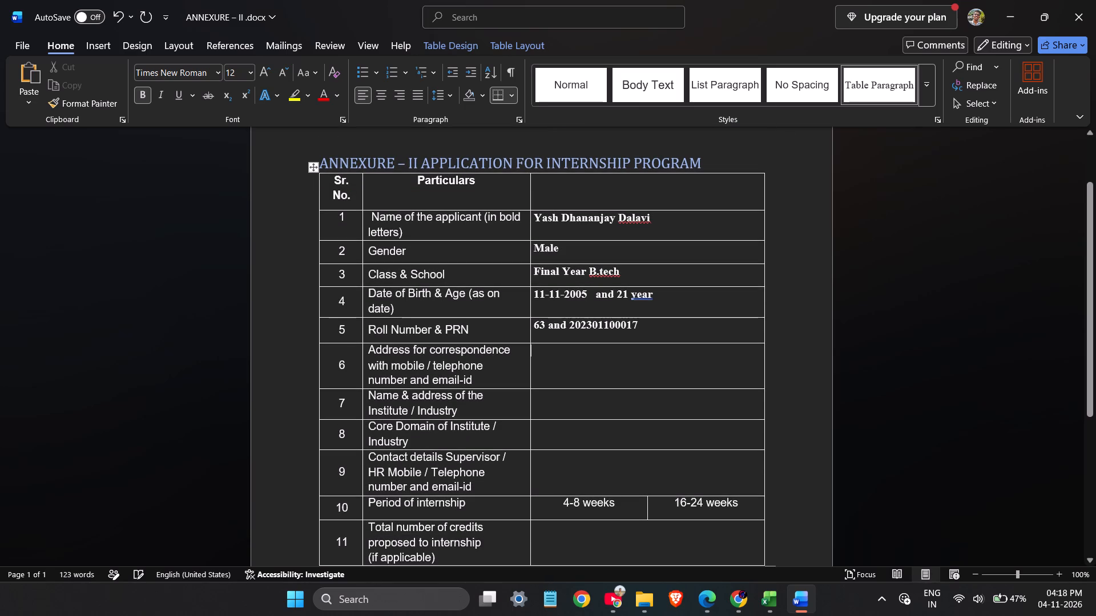
{"action": "left_click", "coordinate": [562, 361]}
{"action": "left_click", "coordinate": [582, 363]}
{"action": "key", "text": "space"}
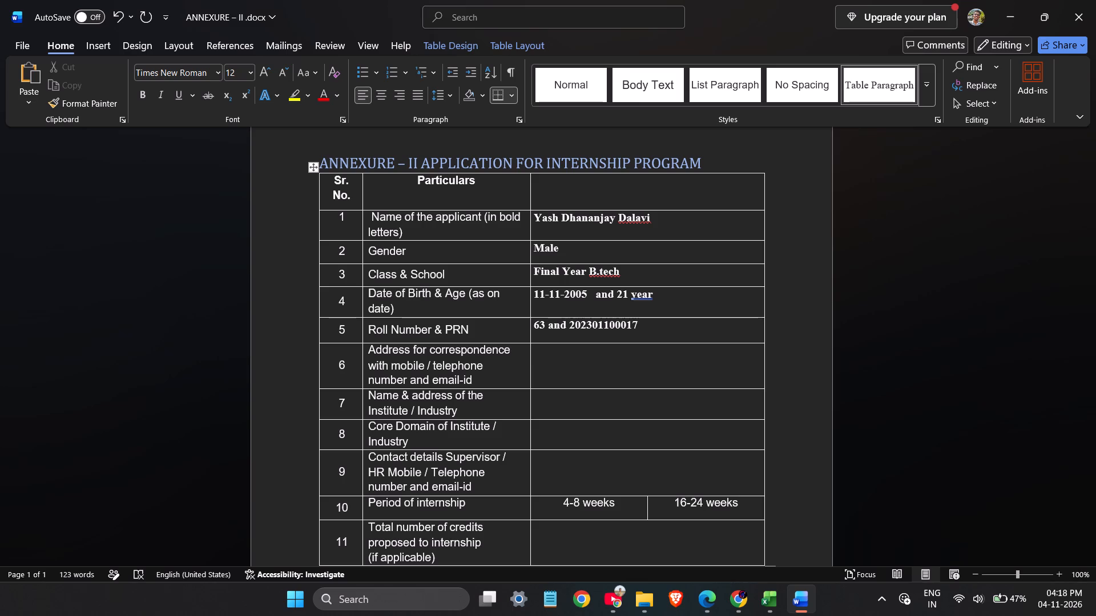
{"action": "left_click", "coordinate": [146, 98]}
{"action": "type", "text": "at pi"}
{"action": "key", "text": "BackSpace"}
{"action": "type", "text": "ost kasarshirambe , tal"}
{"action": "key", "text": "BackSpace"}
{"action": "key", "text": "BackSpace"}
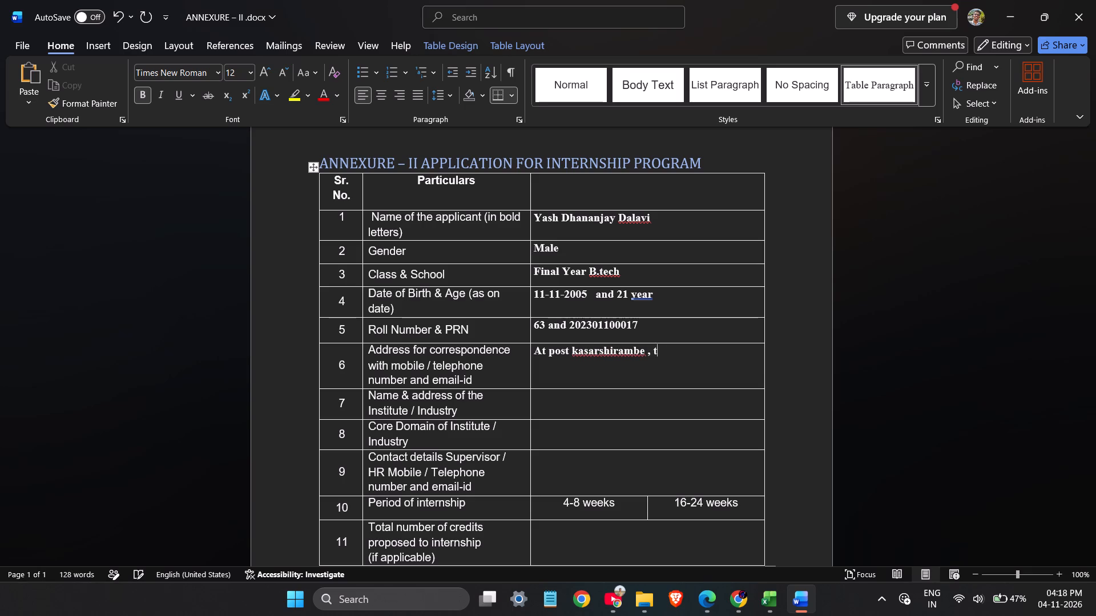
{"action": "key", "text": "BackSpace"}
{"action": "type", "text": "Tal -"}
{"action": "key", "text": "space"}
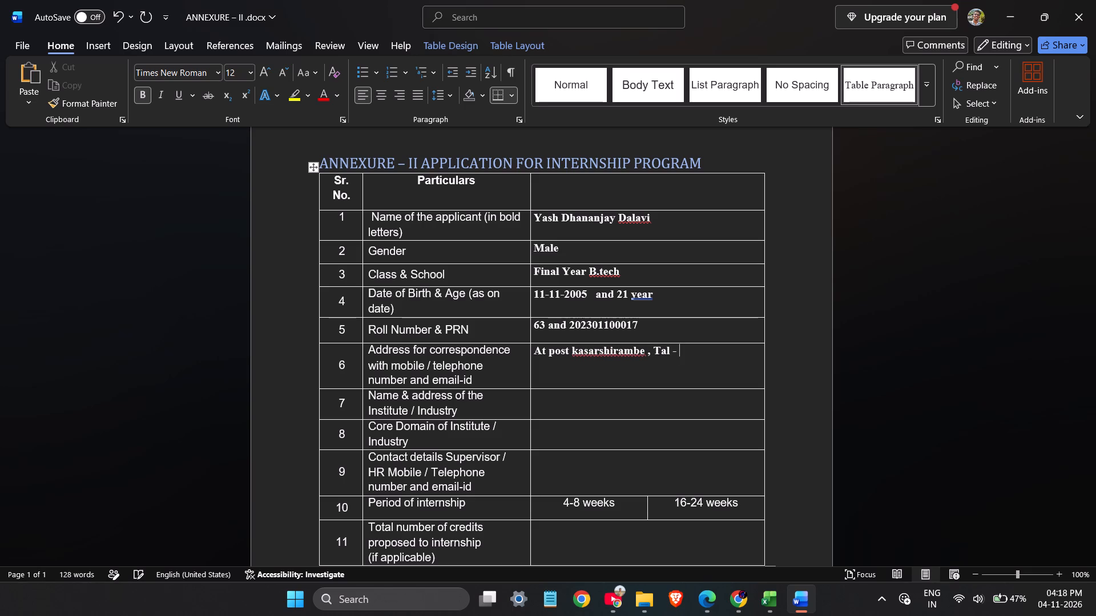
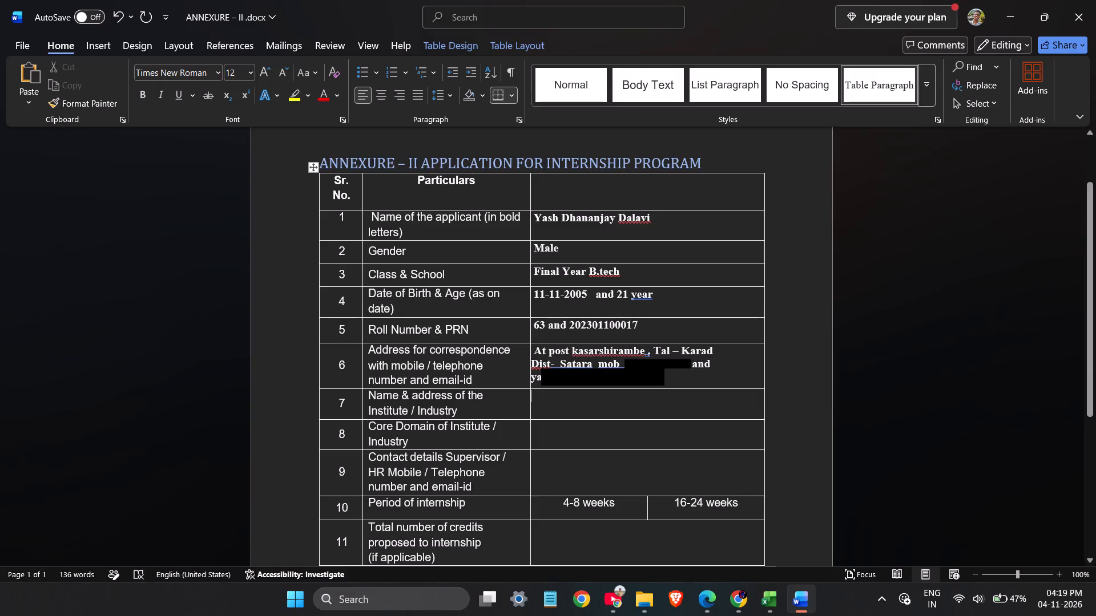
Enter "Mit Academy Of Engineering , Alandi" in bold in the Name & address of the Institute / Industry row.
{"action": "left_click", "coordinate": [144, 93]}
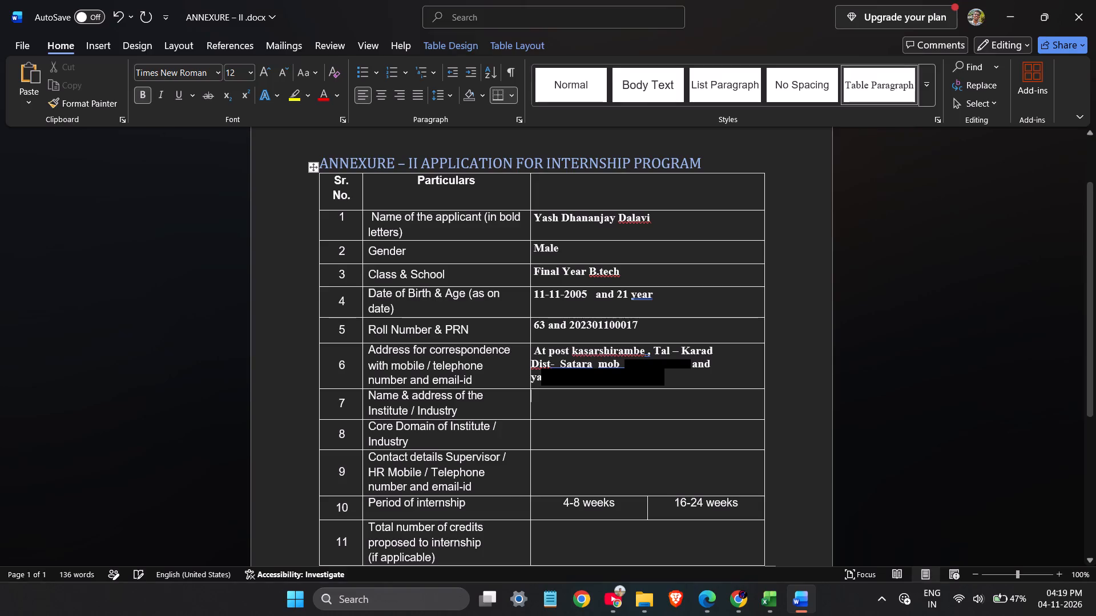
{"action": "type", "text": "Mit Academy Of Engineering , Akabd"}
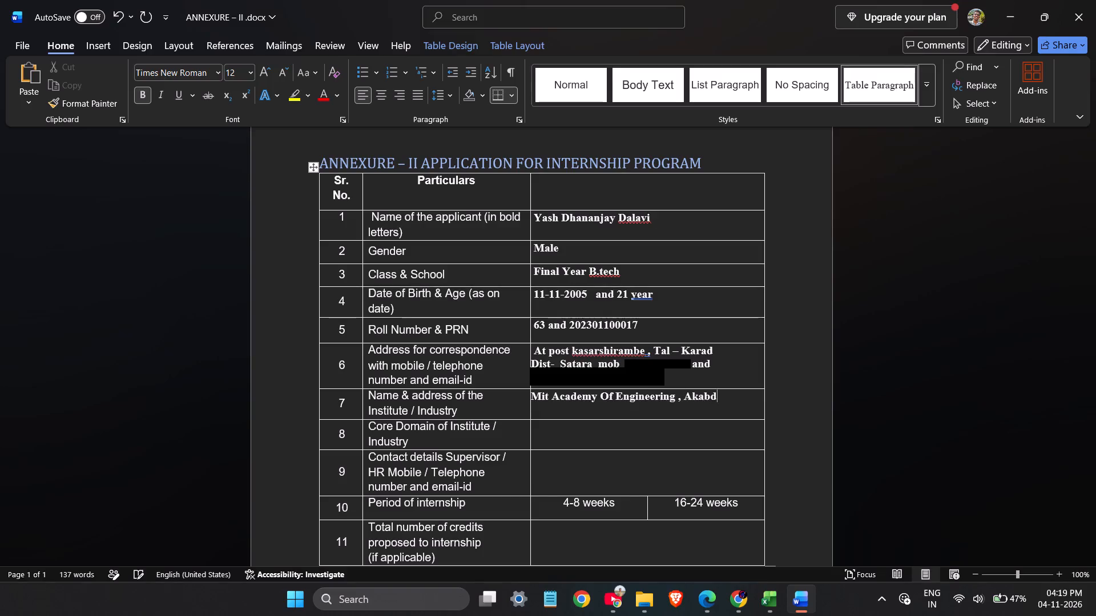
{"action": "key", "text": "BackSpace"}
{"action": "key", "text": "BackSpace"}
{"action": "key", "text": "BackSpace"}
{"action": "key", "text": "BackSpace"}
{"action": "type", "text": "ka"}
{"action": "key", "text": "BackSpace"}
{"action": "key", "text": "BackSpace"}
{"action": "type", "text": "landi"}
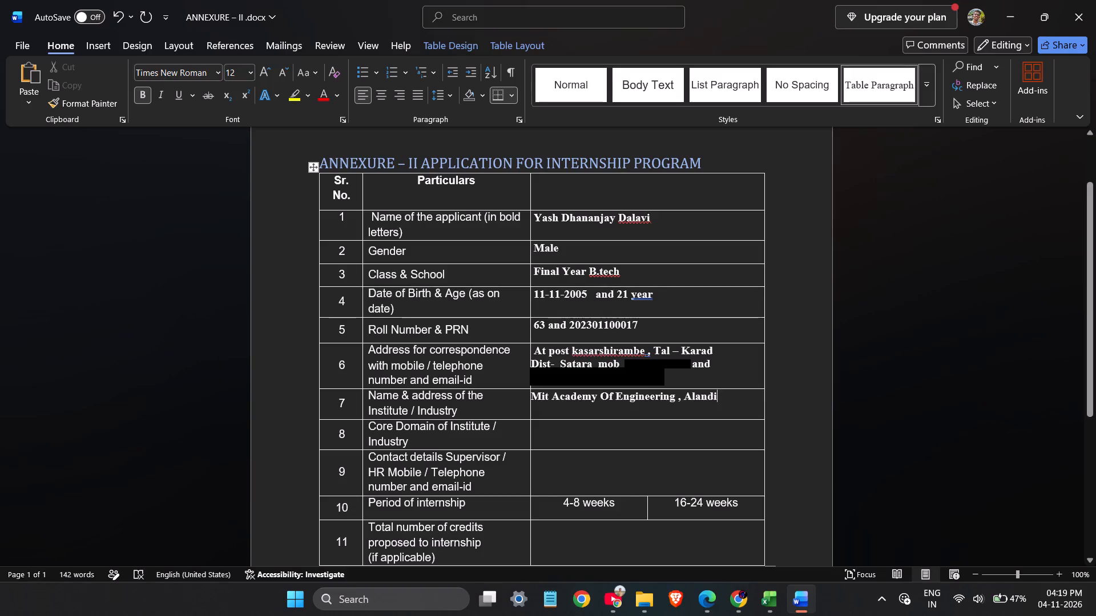
Enter "Computer engineering ( software Engineering)" in bold in the Core Domain of Institute / Industry row.
{"action": "left_click", "coordinate": [571, 434]}
{"action": "scroll", "coordinate": [626, 436], "scroll_direction": "down", "scroll_amount": 1}
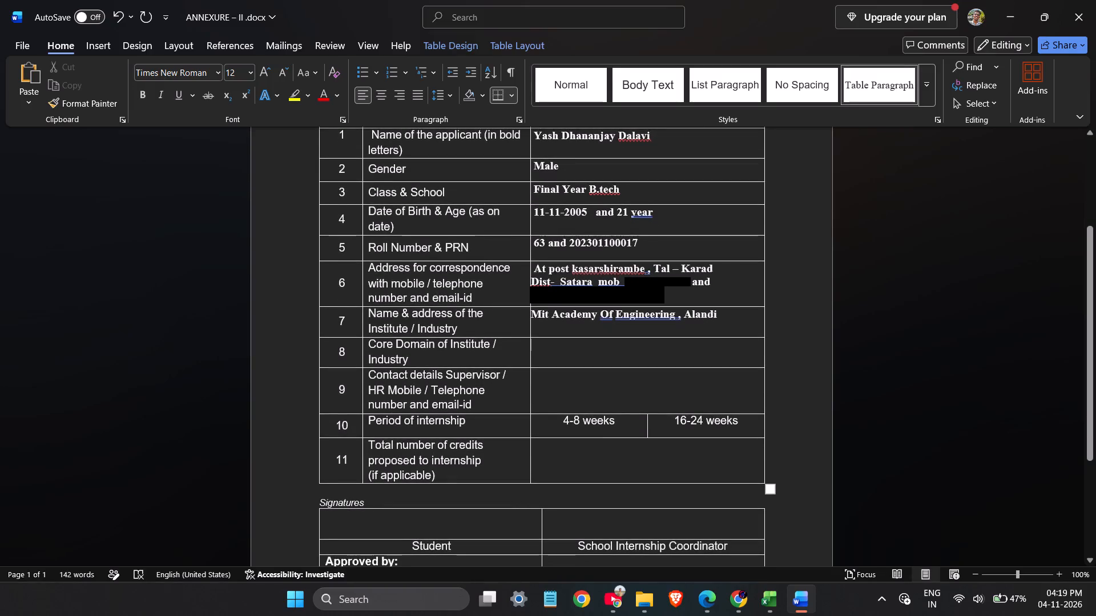
{"action": "left_click", "coordinate": [575, 350]}
{"action": "left_click", "coordinate": [139, 95]}
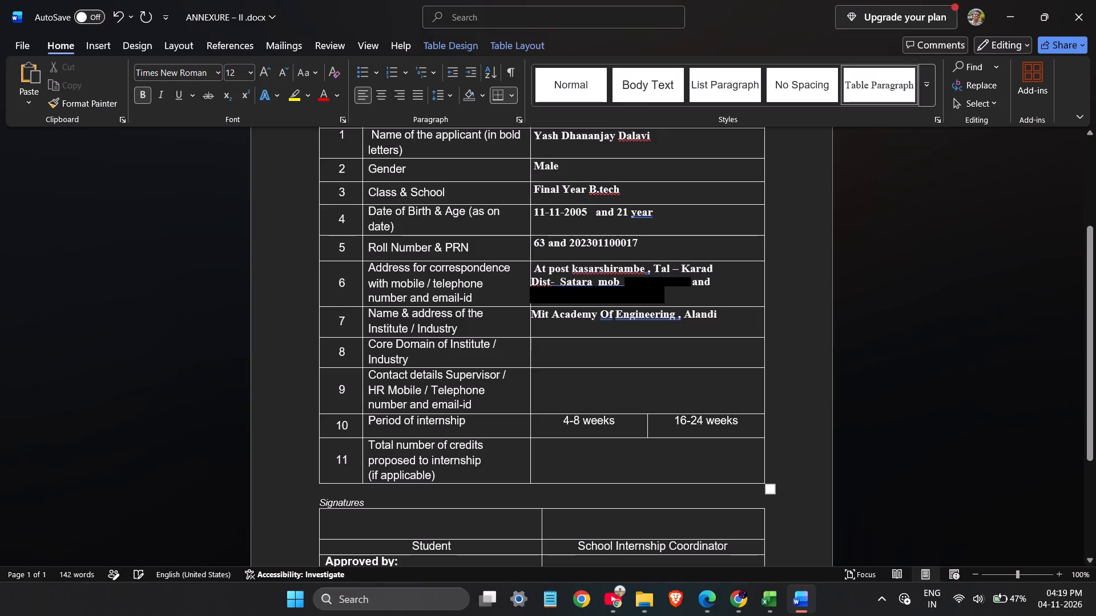
{"action": "key", "text": "space"}
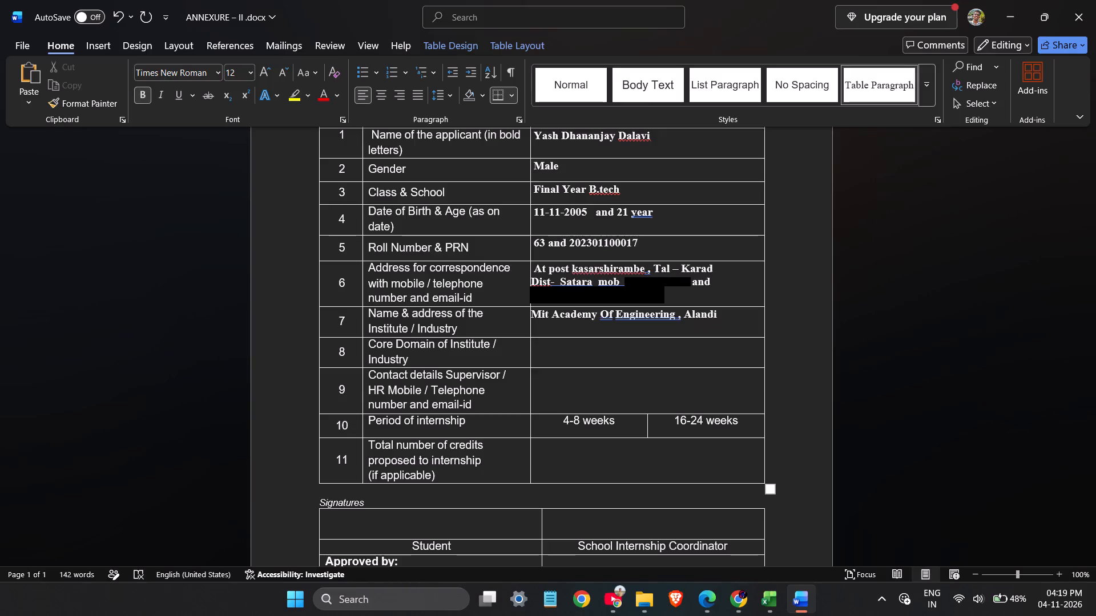
{"action": "type", "text": "computer engineering"}
{"action": "key", "text": "space"}
{"action": "type", "text": "( softa"}
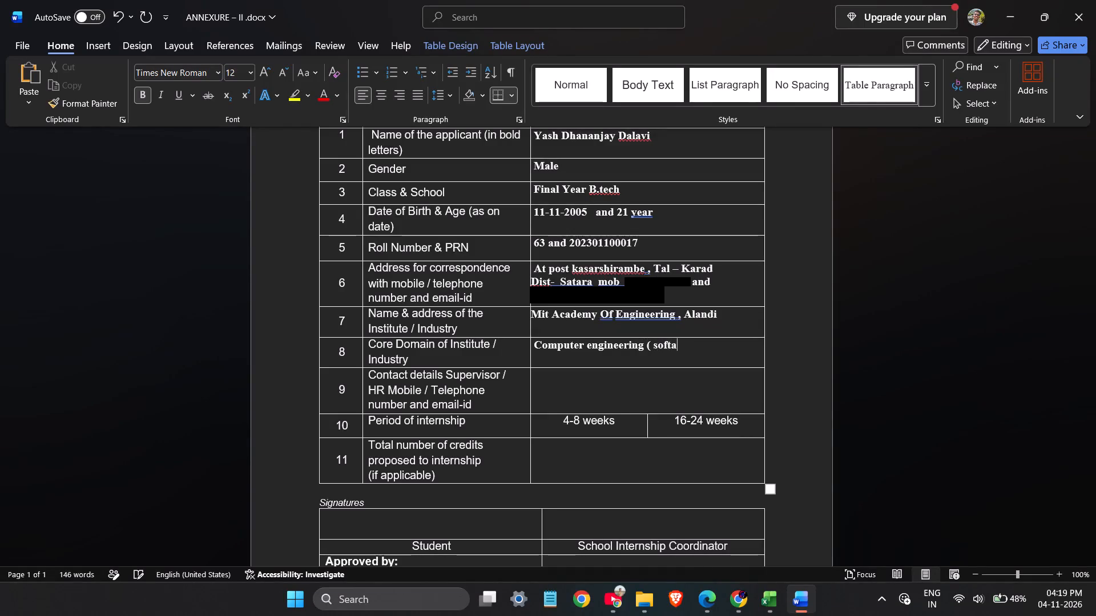
{"action": "key", "text": "BackSpace"}
{"action": "type", "text": "ware Engineerng"}
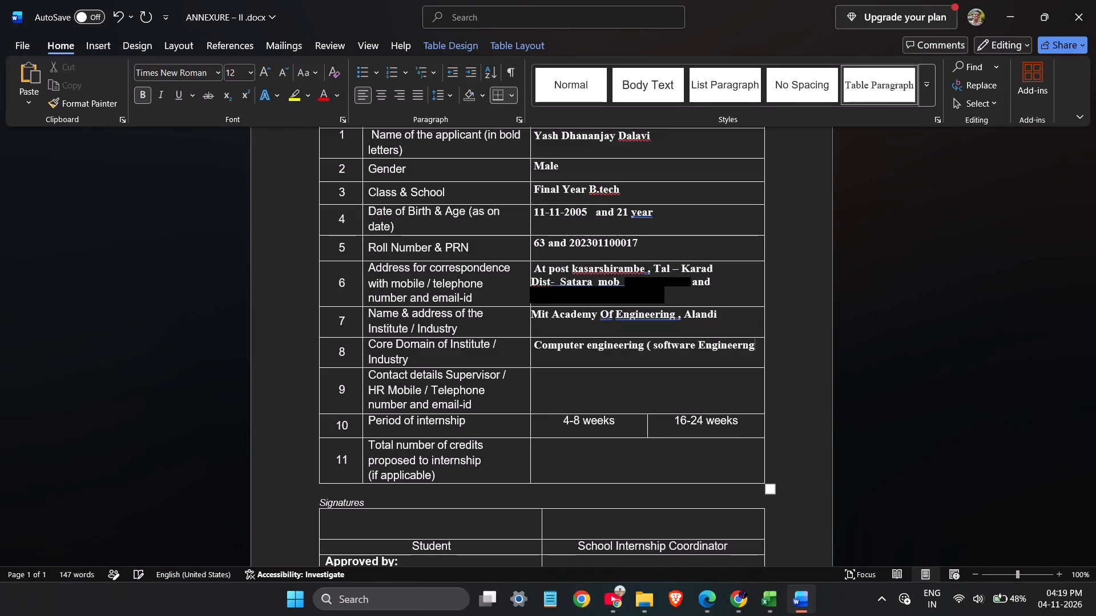
{"action": "key", "text": "BackSpace"}
{"action": "key", "text": "BackSpace"}
{"action": "type", "text": "ing"}
{"action": "key", "text": "shift+parenright"}
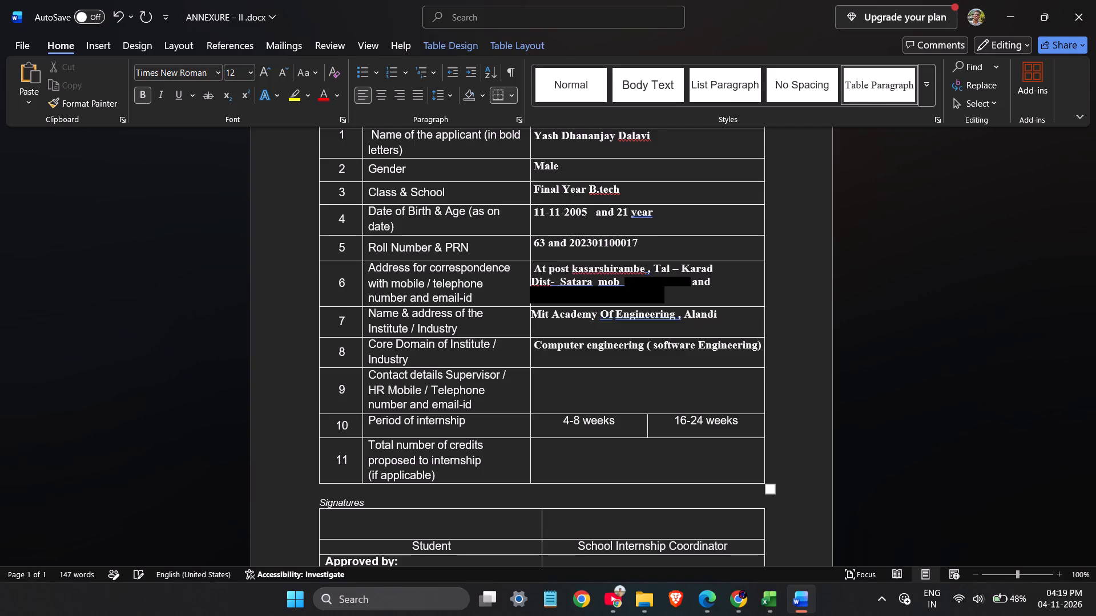
Delete the "16-24 weeks" option from the Period of internship row.
{"action": "left_click", "coordinate": [557, 394]}
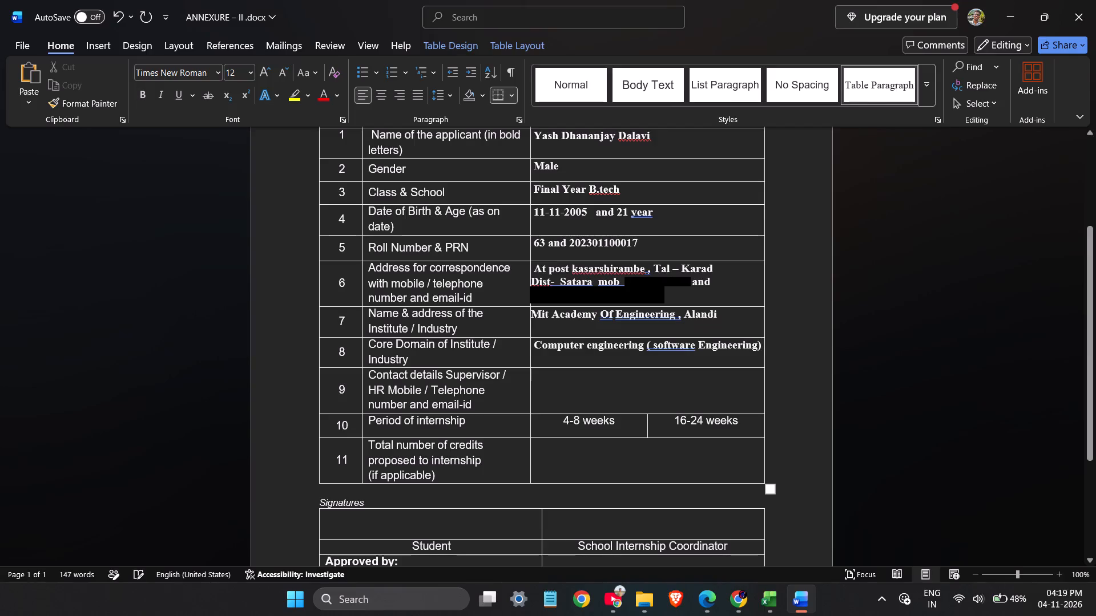
{"action": "left_click", "coordinate": [143, 90]}
{"action": "scroll", "coordinate": [589, 459], "scroll_direction": "down", "scroll_amount": 1}
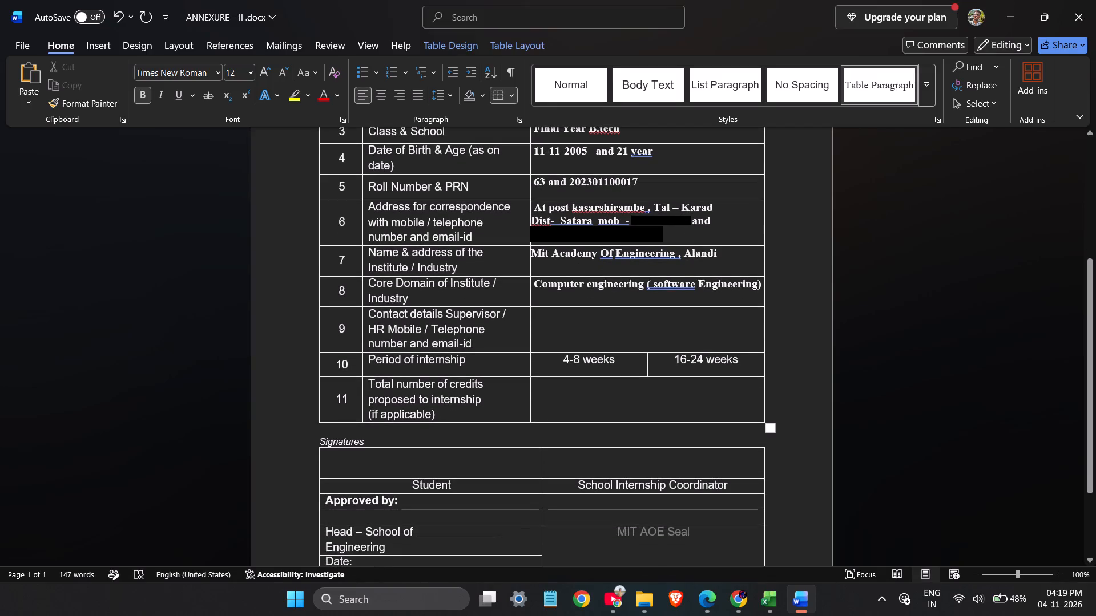
{"action": "left_click_drag", "start_coordinate": [676, 364], "coordinate": [743, 365]}
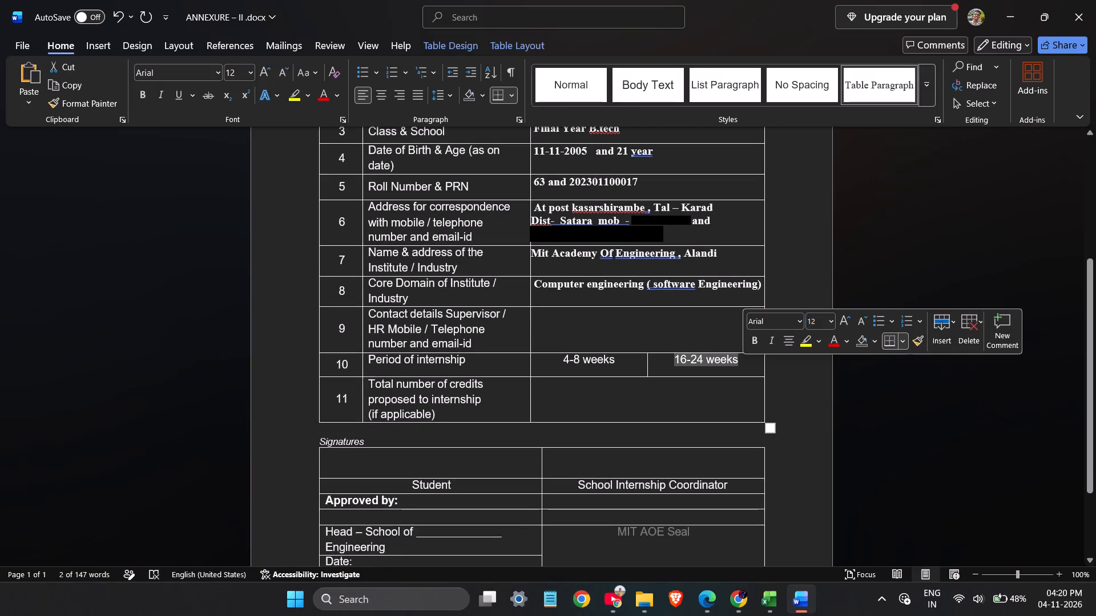
{"action": "key", "text": "BackSpace"}
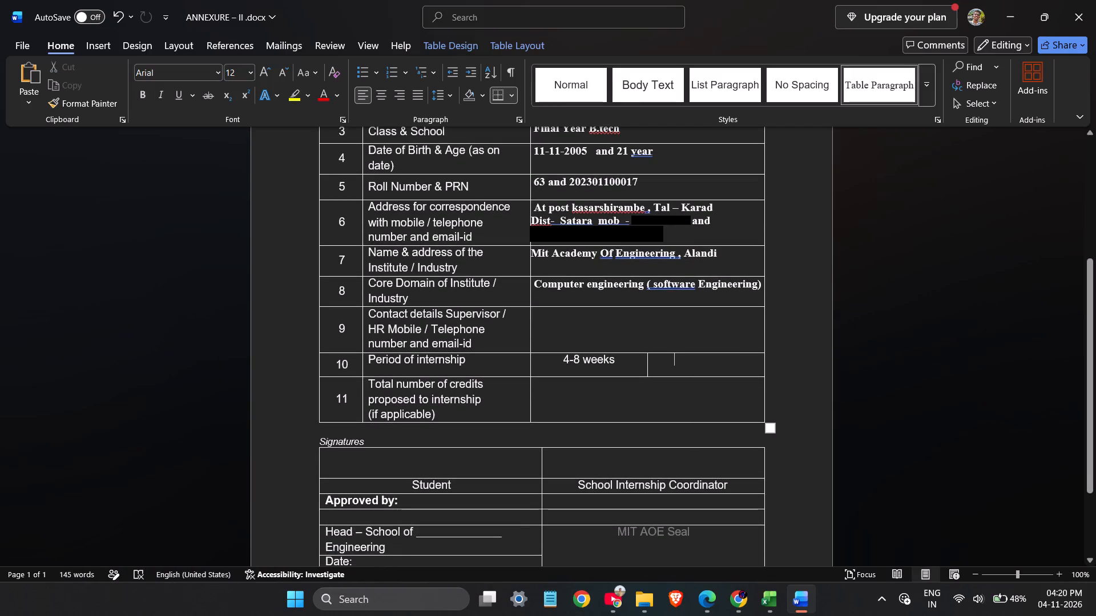
Enter "4" in bold in the row for total number of credits proposed to internship.
{"action": "left_click", "coordinate": [556, 407]}
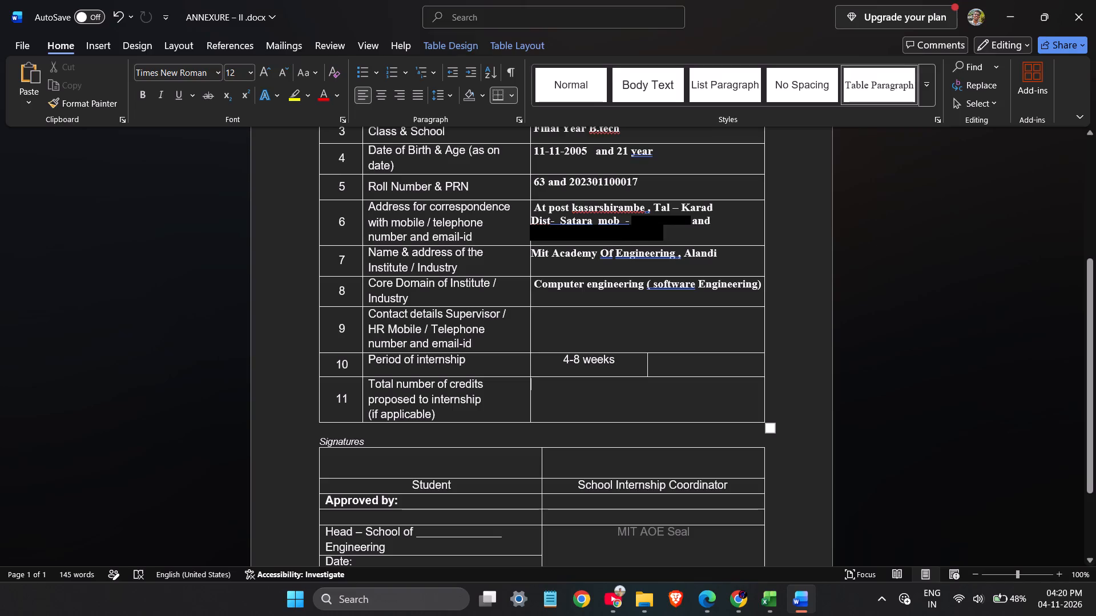
{"action": "key", "text": "space"}
{"action": "key", "text": "space"}
{"action": "type", "text": "4"}
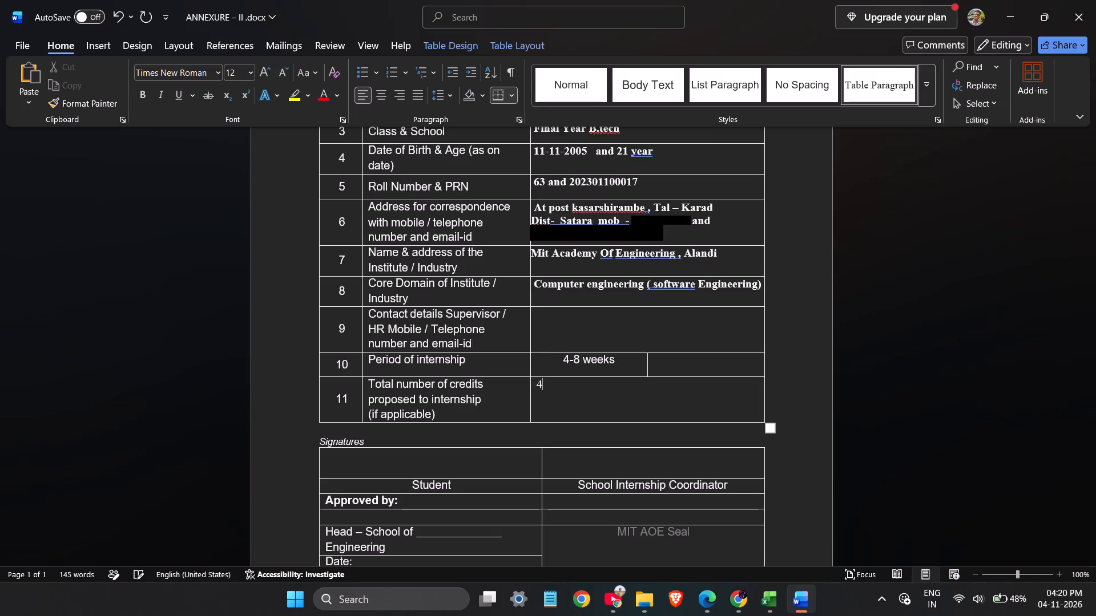
{"action": "key", "text": "BackSpace"}
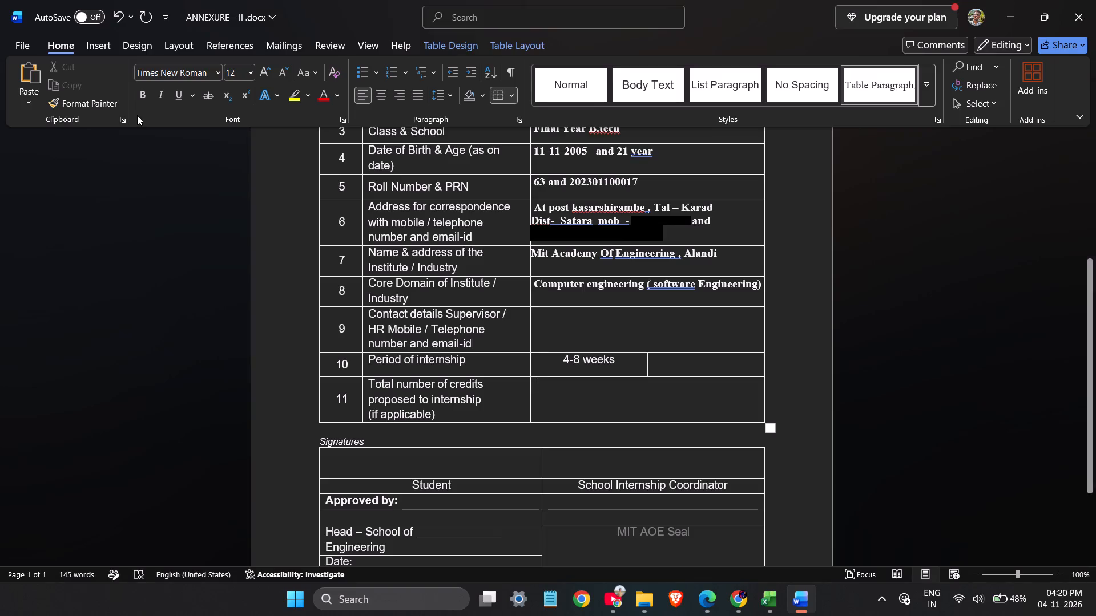
{"action": "left_click", "coordinate": [139, 91]}
{"action": "left_click", "coordinate": [606, 382]}
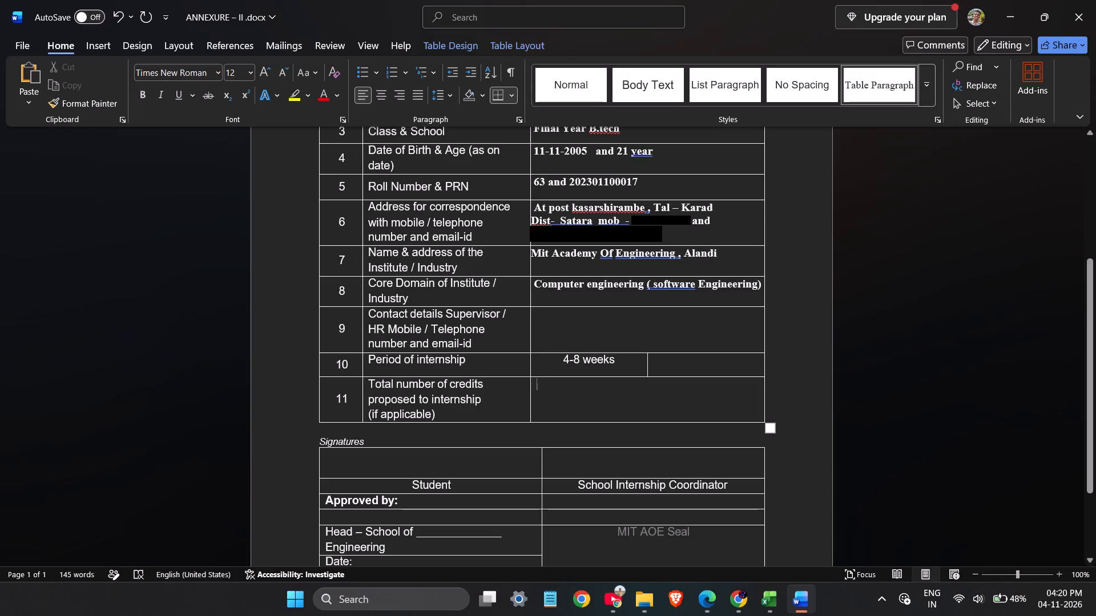
{"action": "key", "text": "4"}
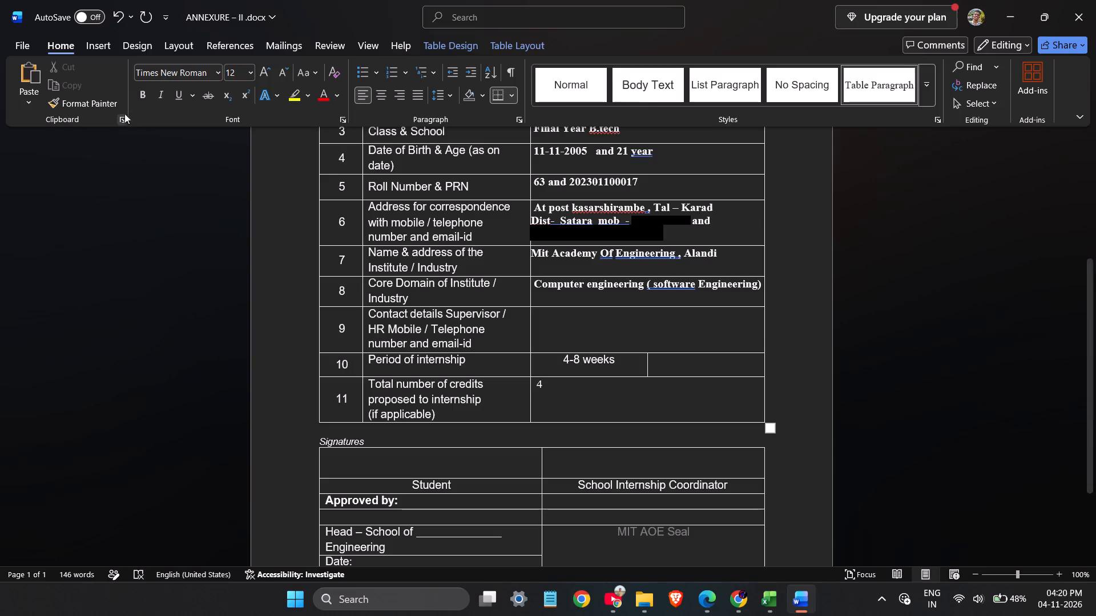
{"action": "left_click", "coordinate": [137, 95]}
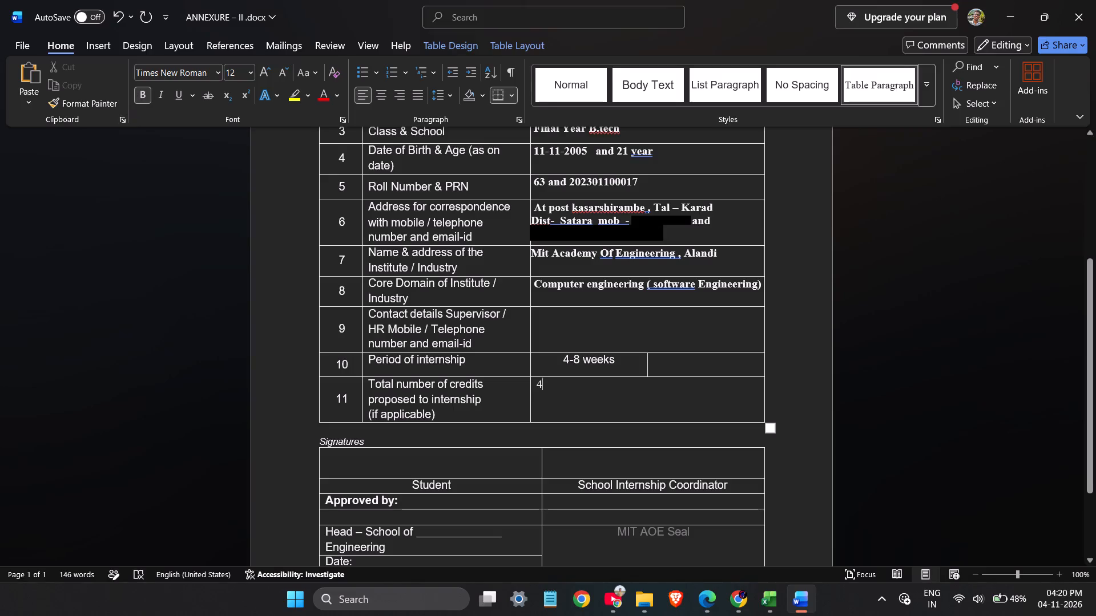
{"action": "key", "text": "BackSpace"}
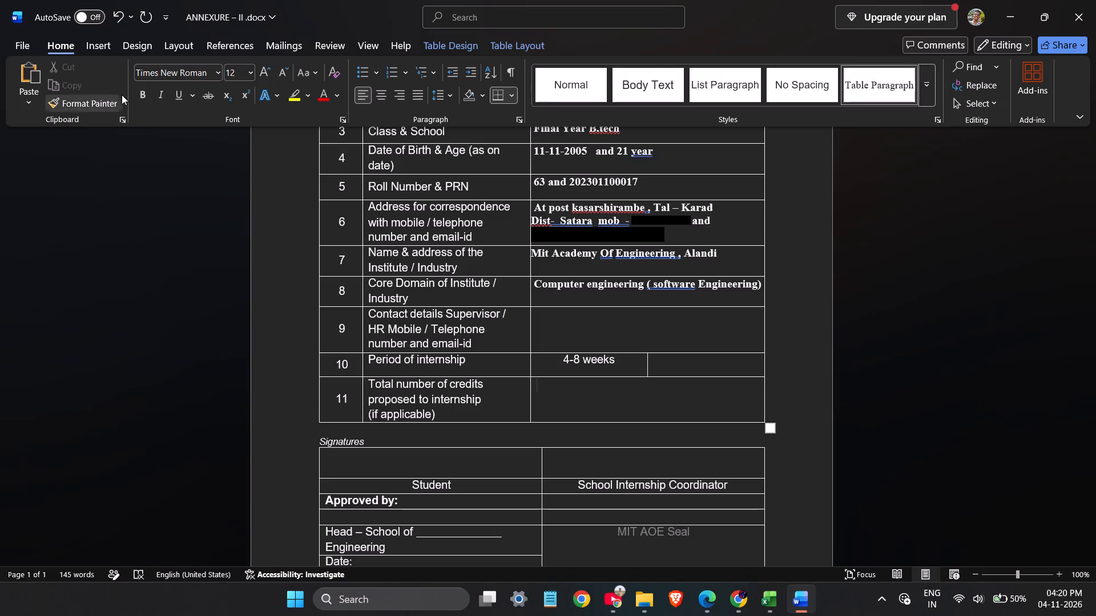
{"action": "left_click", "coordinate": [138, 97]}
{"action": "key", "text": "4"}
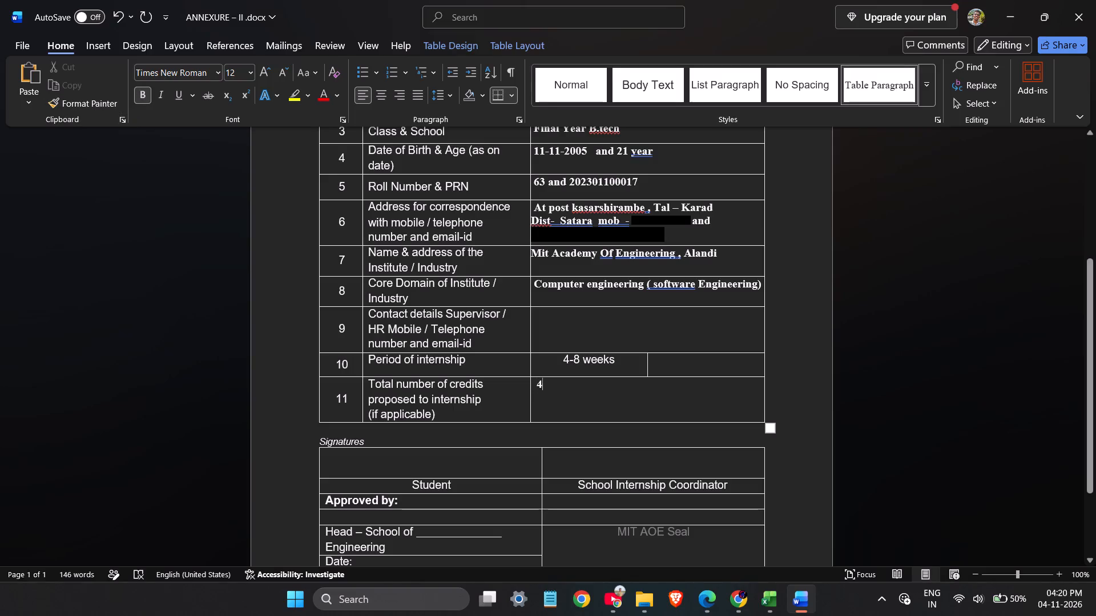
Open Maincrafts Certificate of Internship.pdf from the SEM-7 summer internship's Certificate folder and examine it for the company's contact details.
{"action": "left_click", "coordinate": [545, 335]}
{"action": "key", "text": "space"}
{"action": "left_click", "coordinate": [715, 597]}
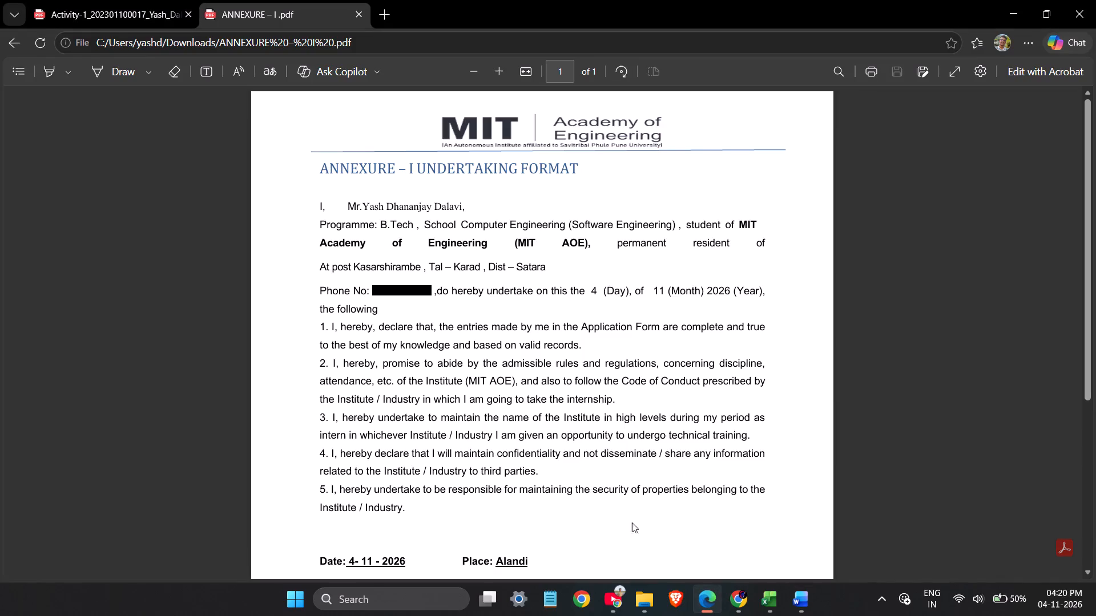
{"action": "left_click", "coordinate": [645, 601]}
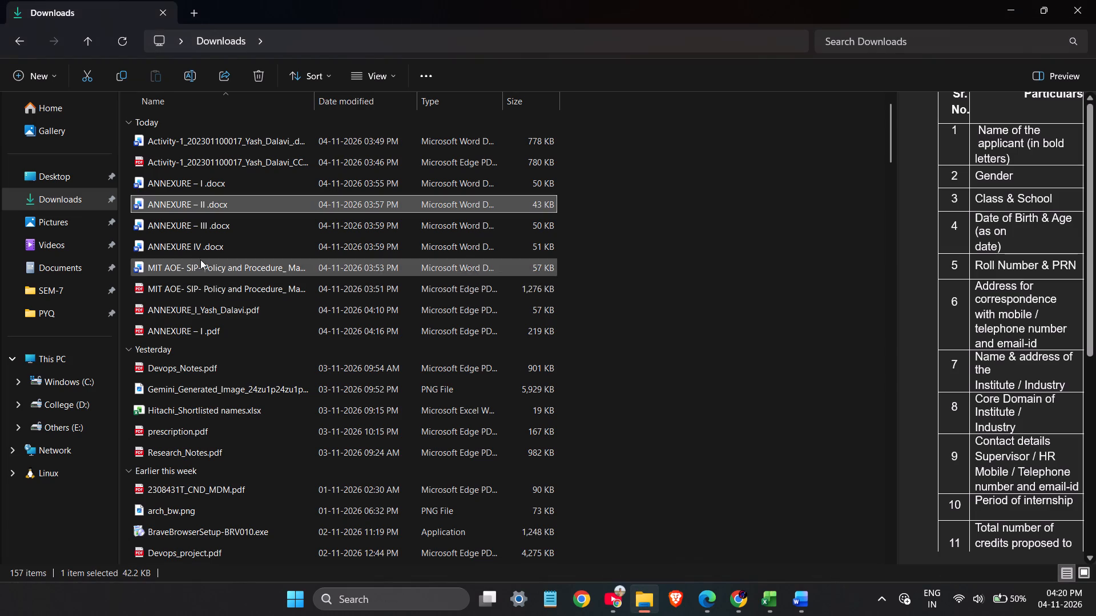
{"action": "left_click", "coordinate": [40, 293]}
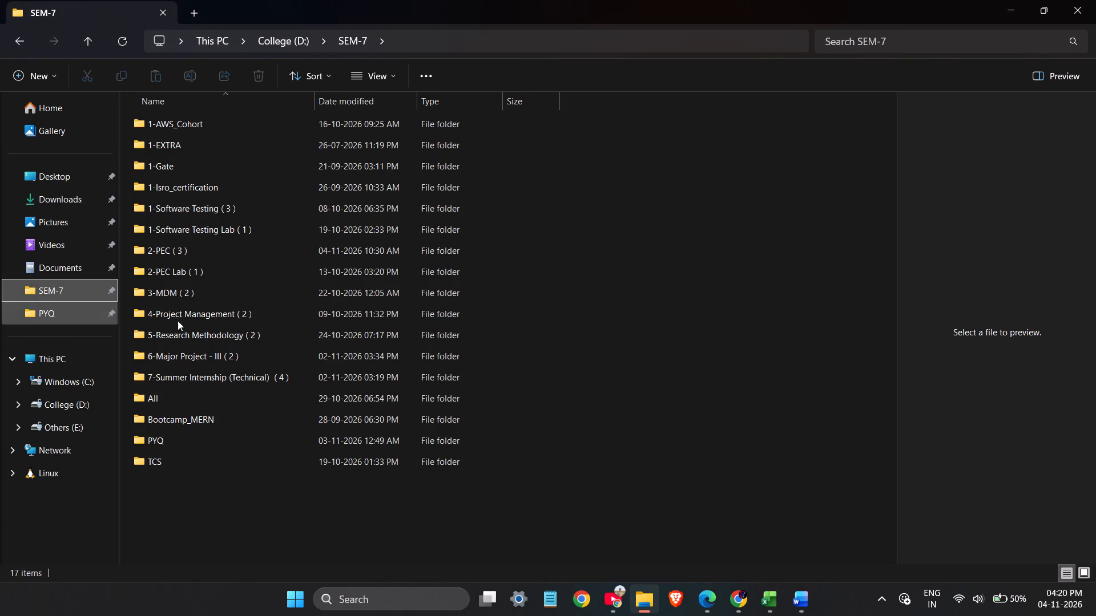
{"action": "double_click", "coordinate": [196, 378]}
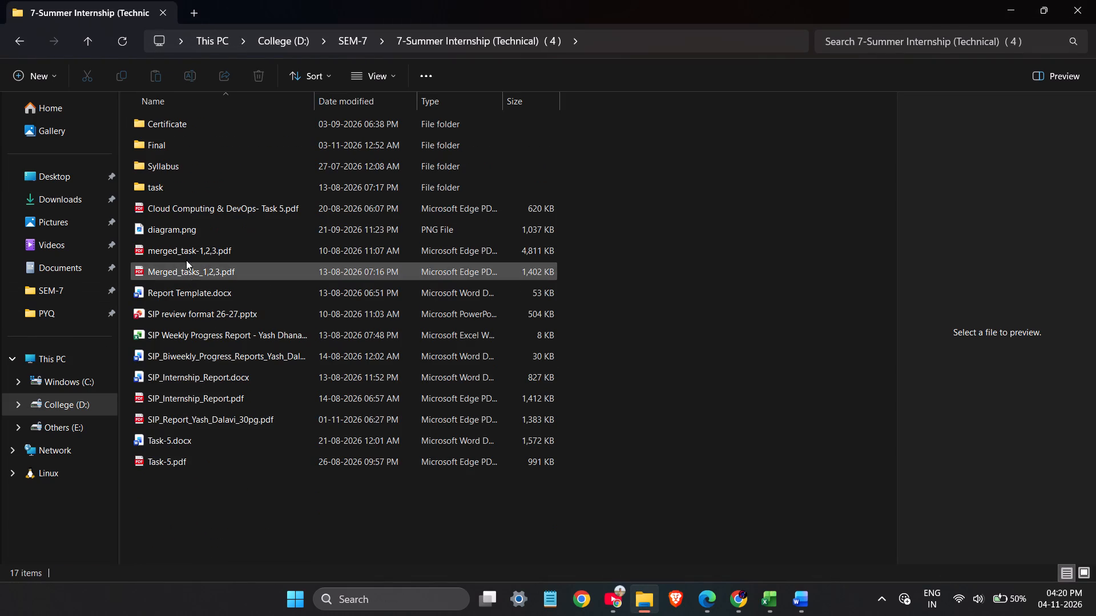
{"action": "double_click", "coordinate": [199, 125]}
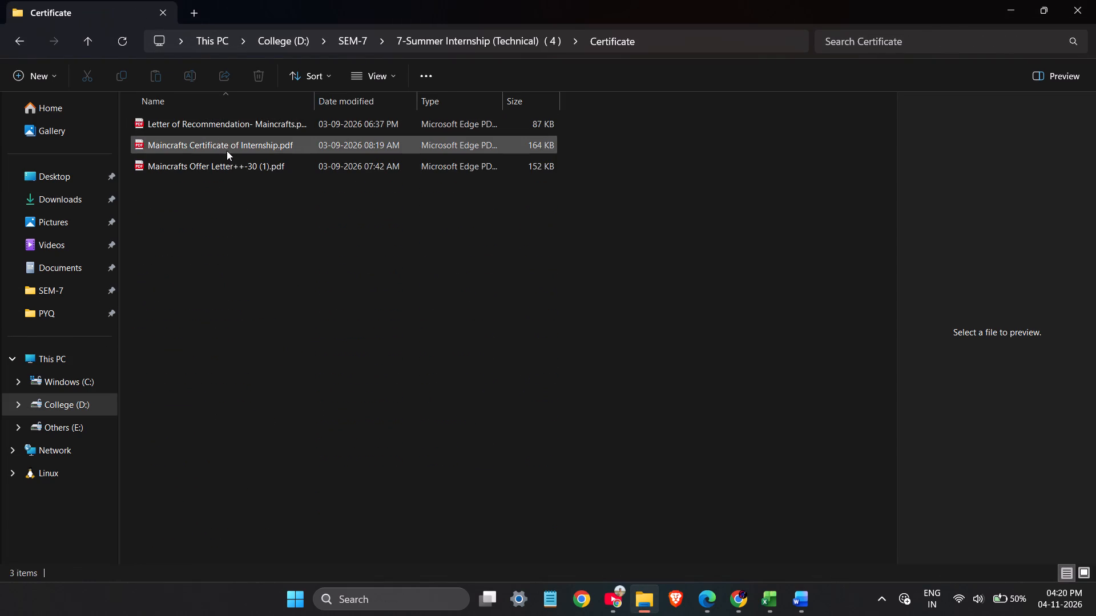
{"action": "double_click", "coordinate": [228, 151]}
{"action": "scroll", "coordinate": [462, 315], "scroll_direction": "down", "scroll_amount": 1}
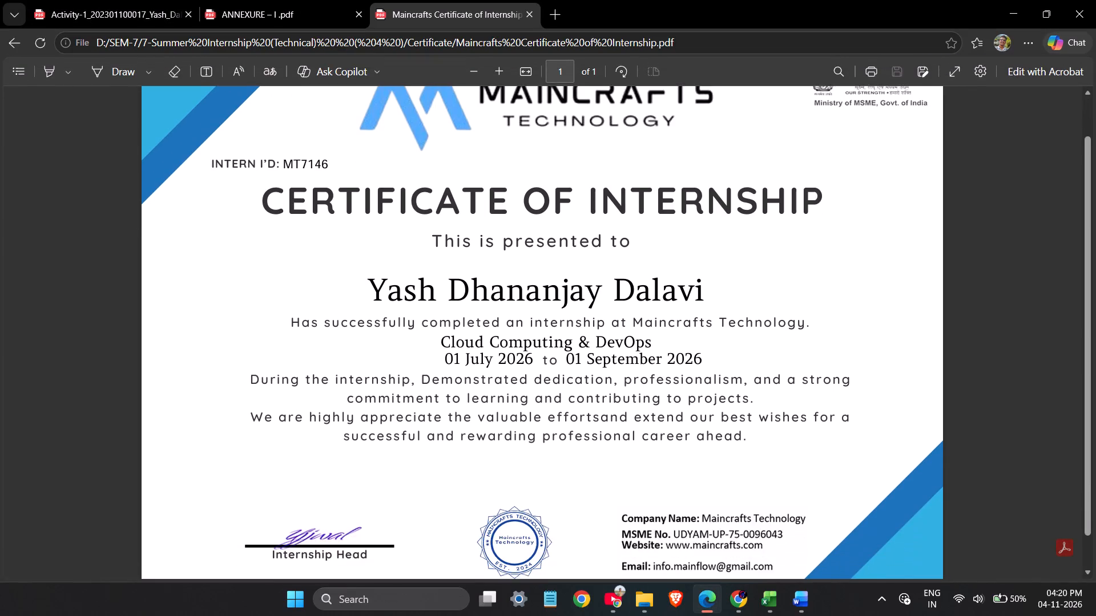
{"action": "scroll", "coordinate": [462, 315], "scroll_direction": "down", "scroll_amount": 1}
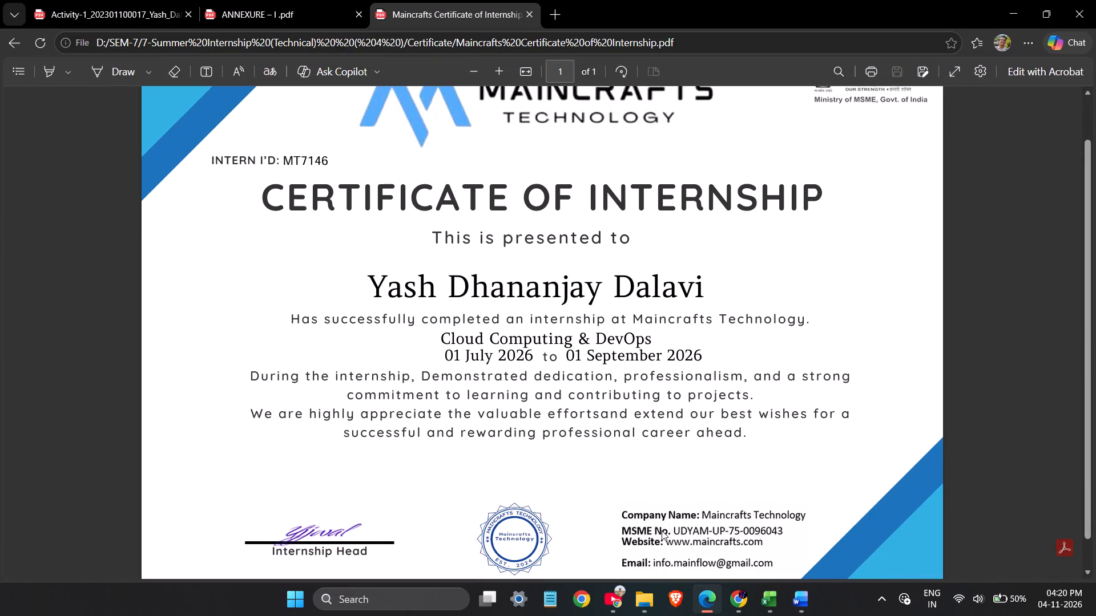
{"action": "left_click_drag", "start_coordinate": [652, 528], "coordinate": [782, 525]}
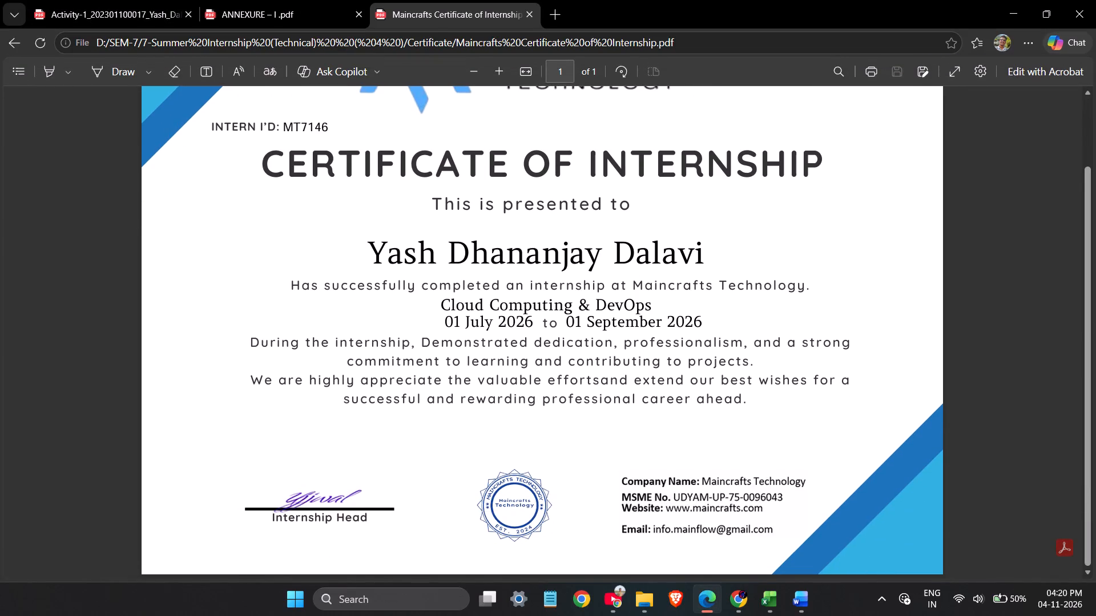
{"action": "left_click", "coordinate": [1095, 0]}
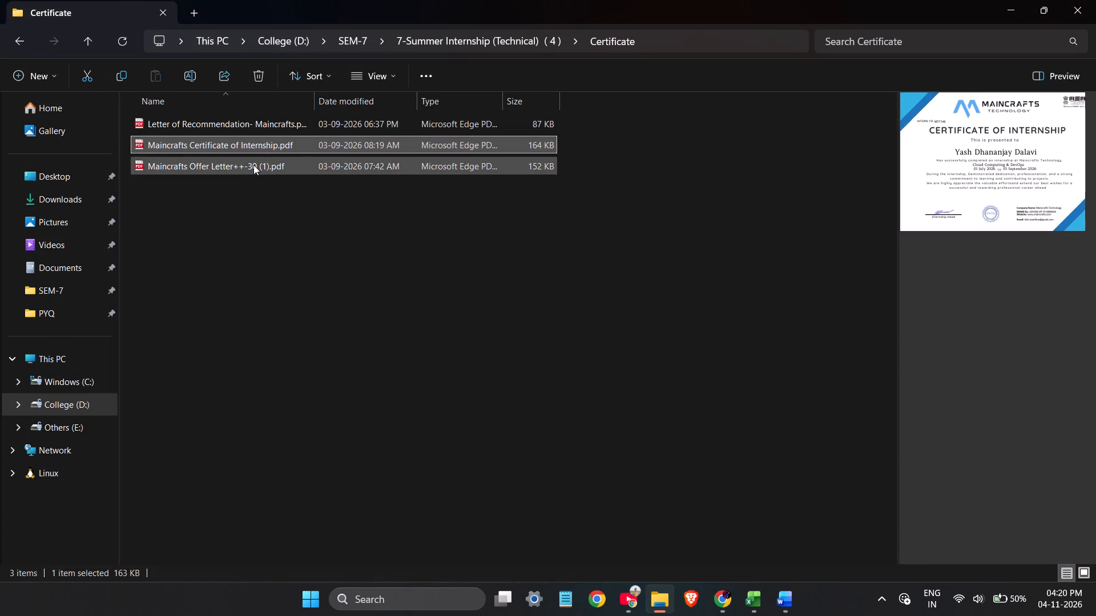
Open the Maincrafts Offer Letter PDF and examine it for supervisor or HR contact details.
{"action": "double_click", "coordinate": [253, 165]}
{"action": "scroll", "coordinate": [631, 418], "scroll_direction": "down", "scroll_amount": 1}
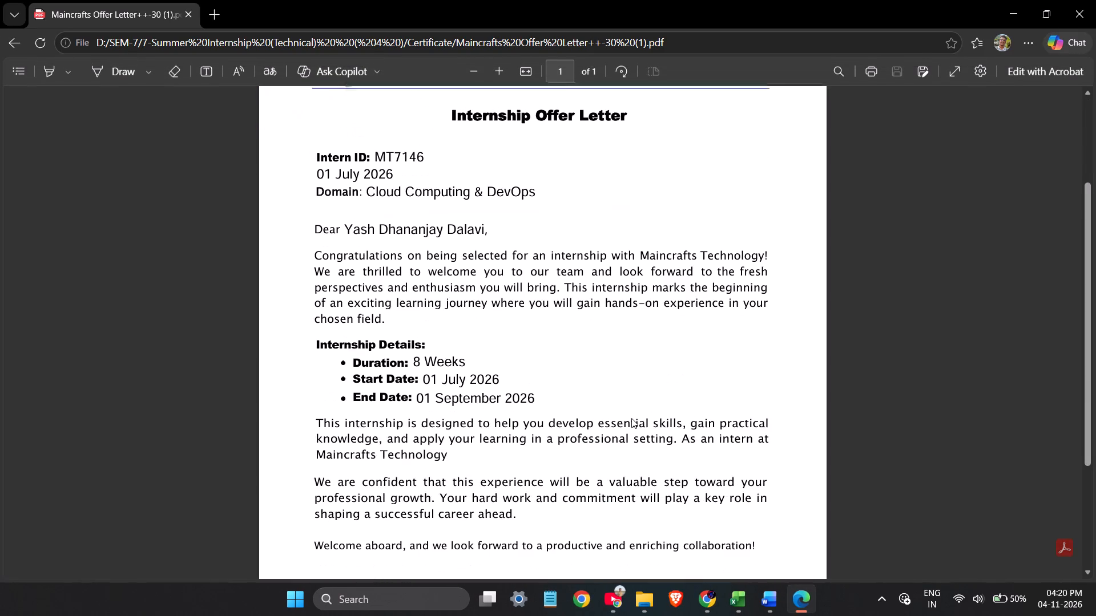
{"action": "scroll", "coordinate": [631, 418], "scroll_direction": "down", "scroll_amount": 3}
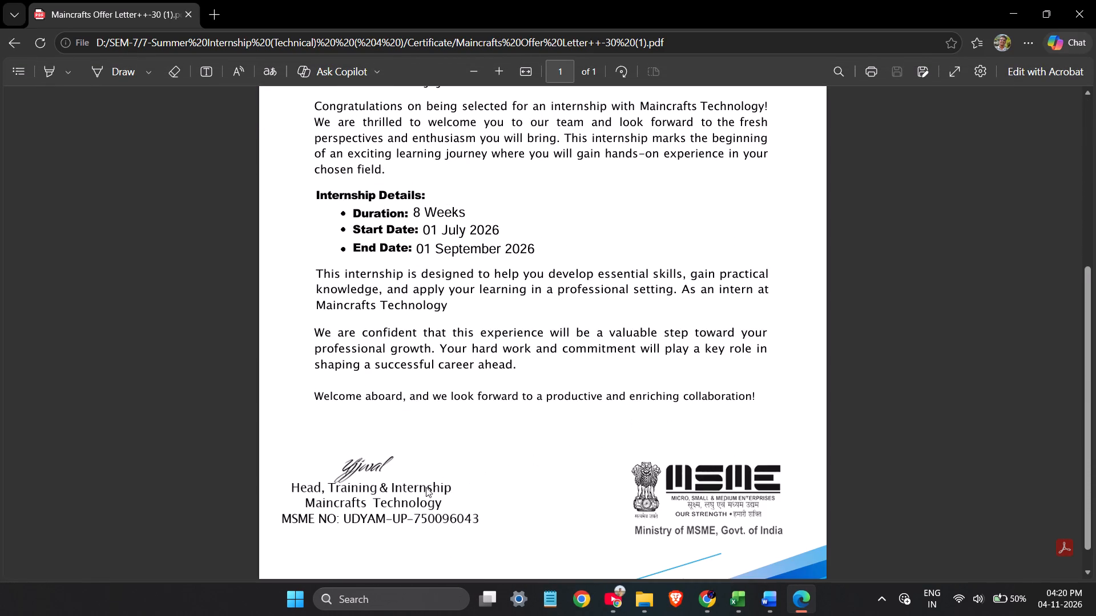
{"action": "left_click", "coordinate": [1095, 0]}
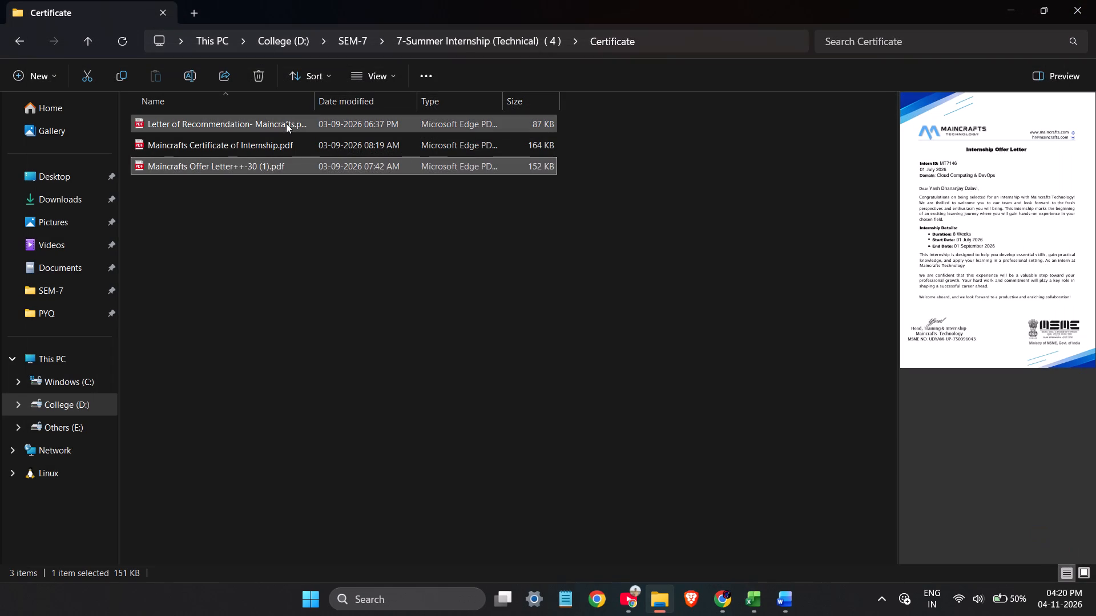
Open the Maincrafts Letter of Recommendation PDF and examine the company contact details at its end.
{"action": "double_click", "coordinate": [269, 116]}
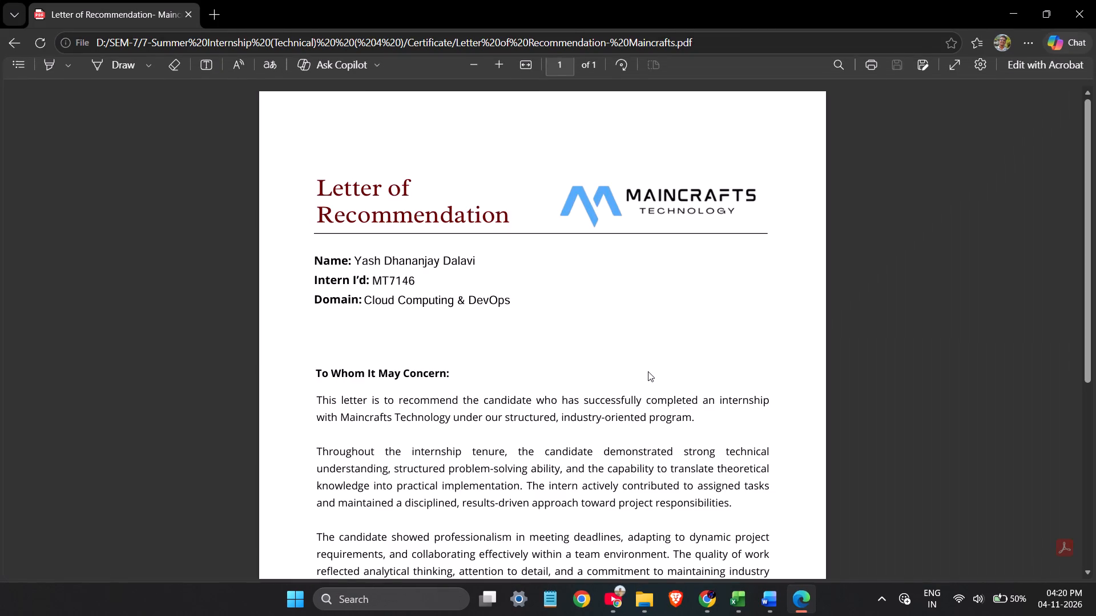
{"action": "scroll", "coordinate": [529, 378], "scroll_direction": "down", "scroll_amount": 5}
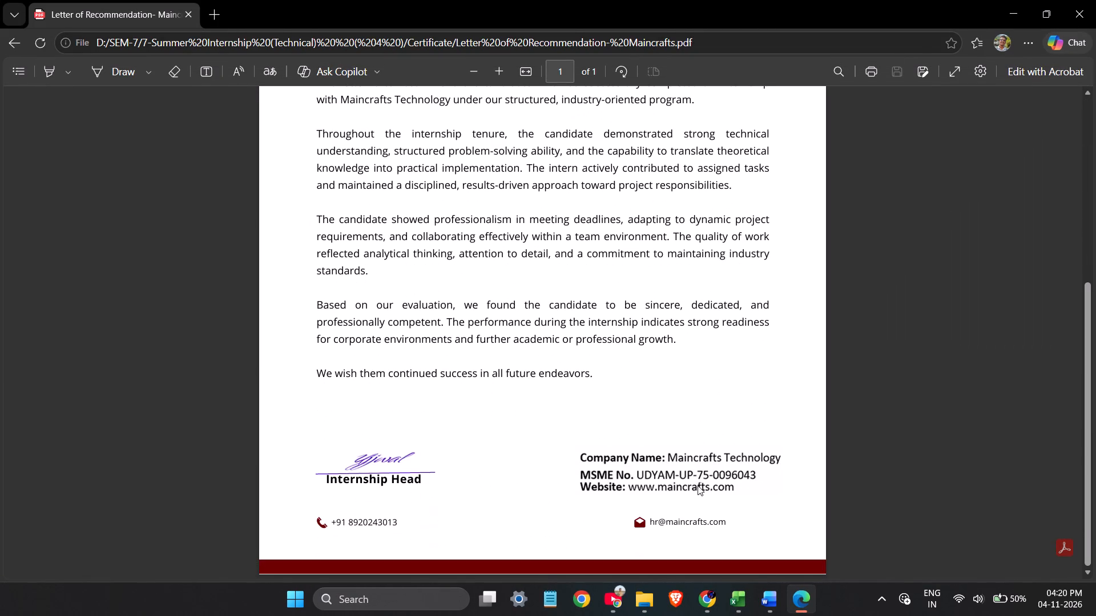
{"action": "left_click_drag", "start_coordinate": [630, 485], "coordinate": [860, 470]}
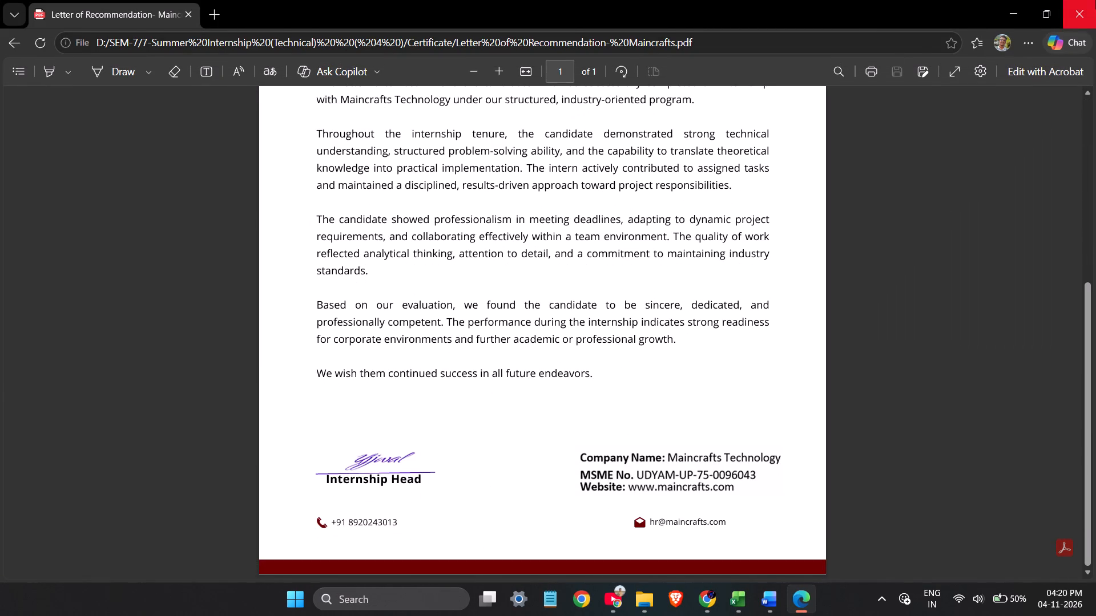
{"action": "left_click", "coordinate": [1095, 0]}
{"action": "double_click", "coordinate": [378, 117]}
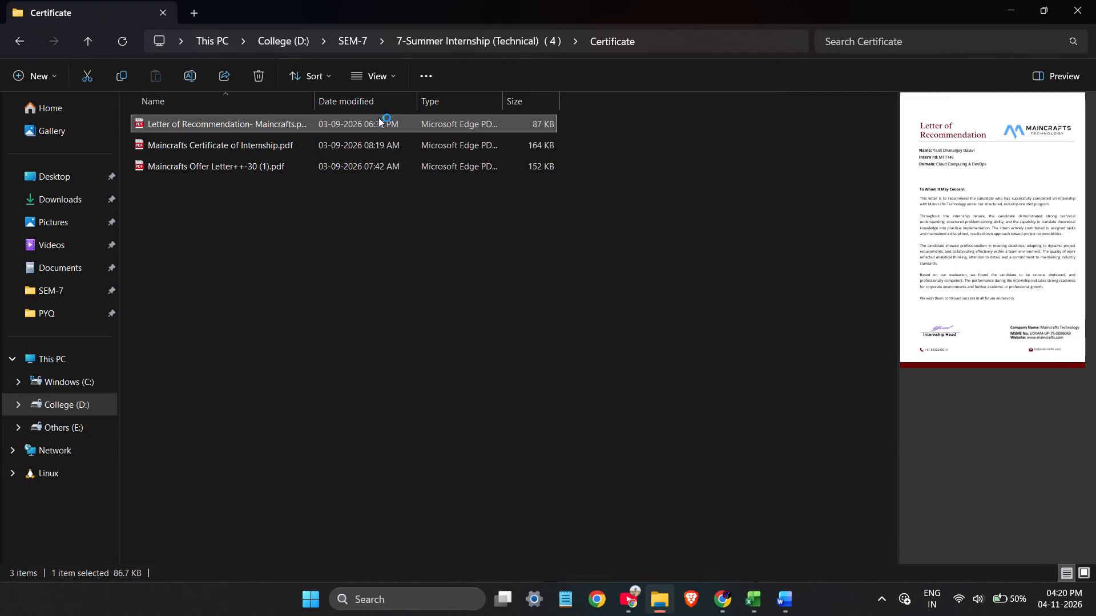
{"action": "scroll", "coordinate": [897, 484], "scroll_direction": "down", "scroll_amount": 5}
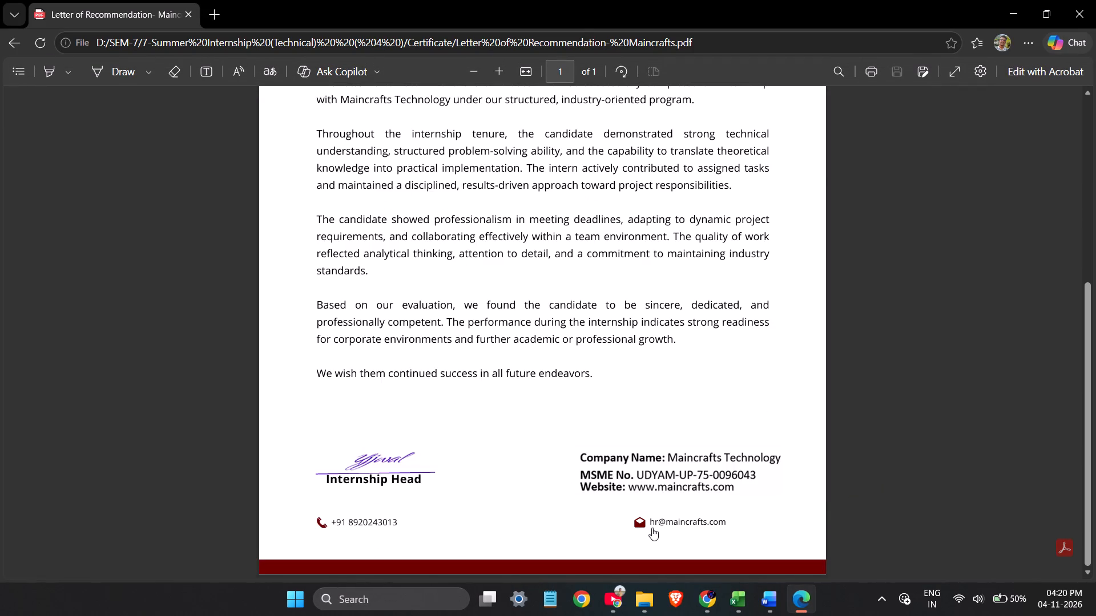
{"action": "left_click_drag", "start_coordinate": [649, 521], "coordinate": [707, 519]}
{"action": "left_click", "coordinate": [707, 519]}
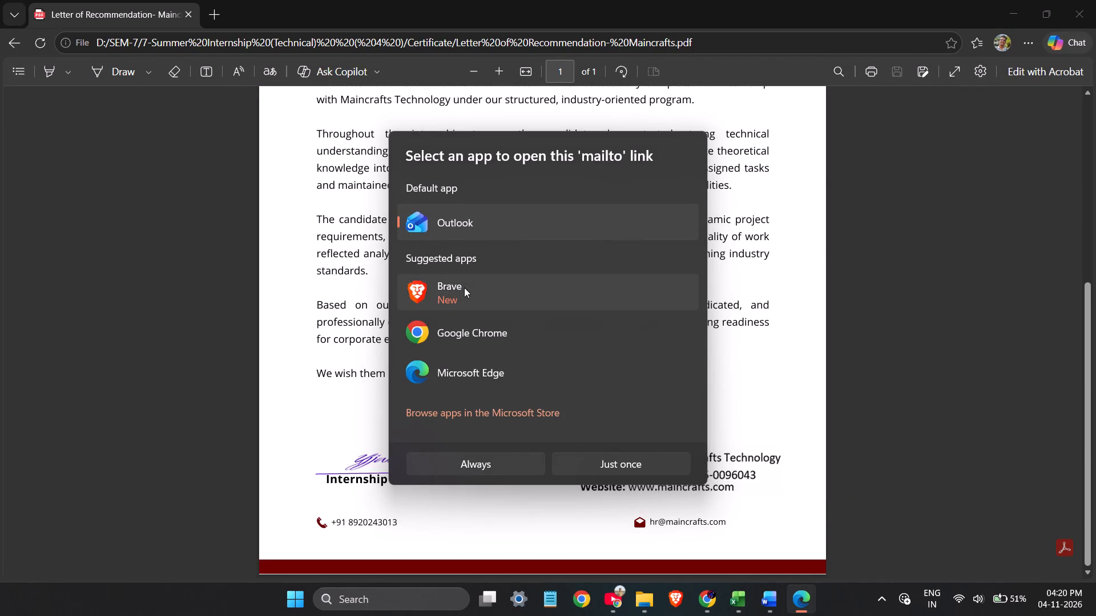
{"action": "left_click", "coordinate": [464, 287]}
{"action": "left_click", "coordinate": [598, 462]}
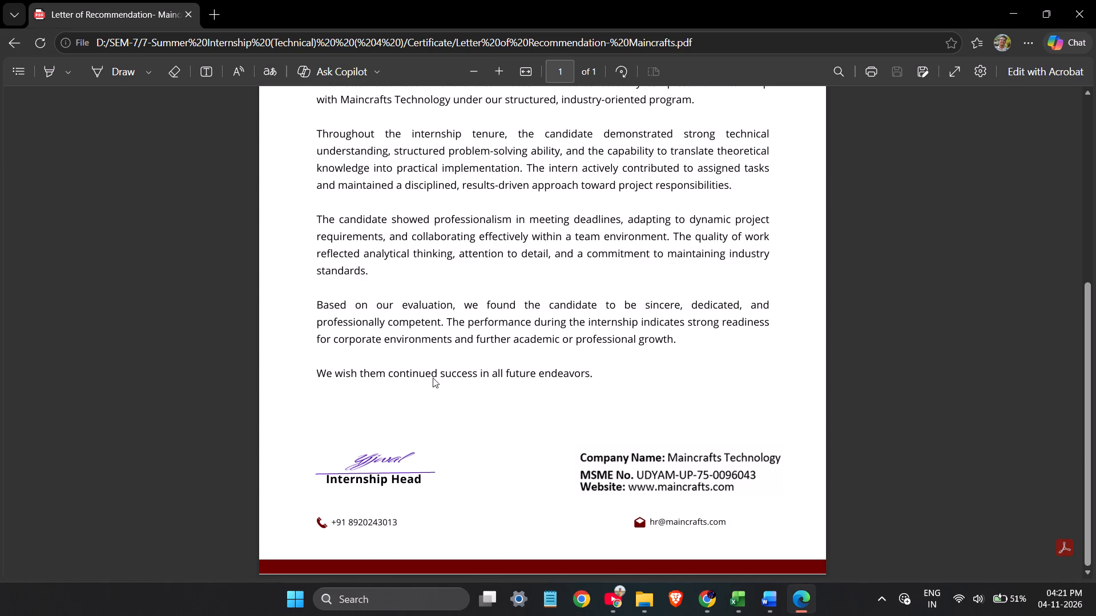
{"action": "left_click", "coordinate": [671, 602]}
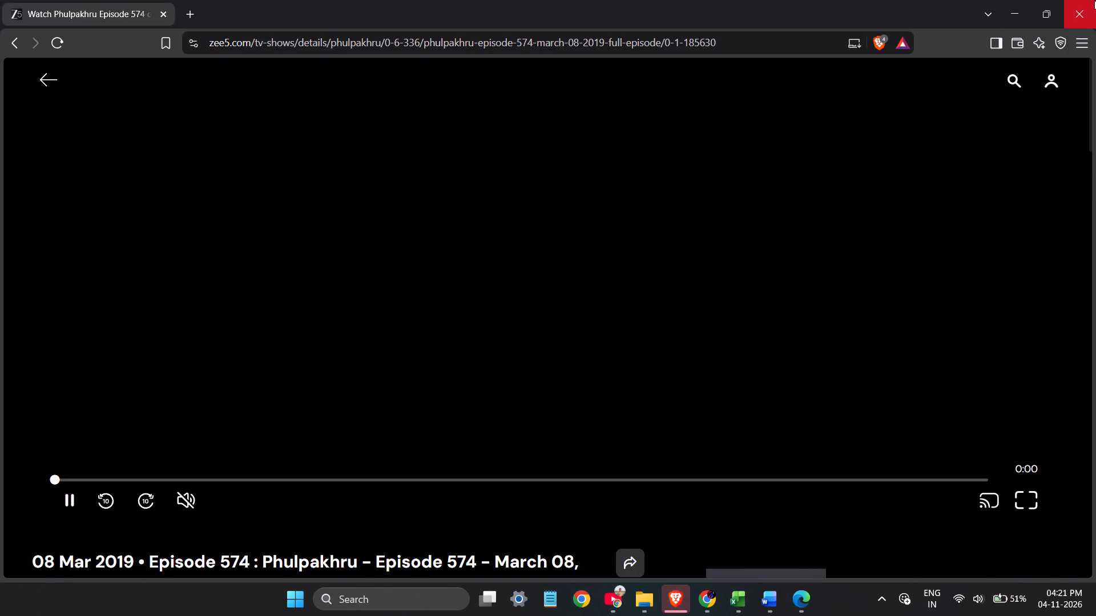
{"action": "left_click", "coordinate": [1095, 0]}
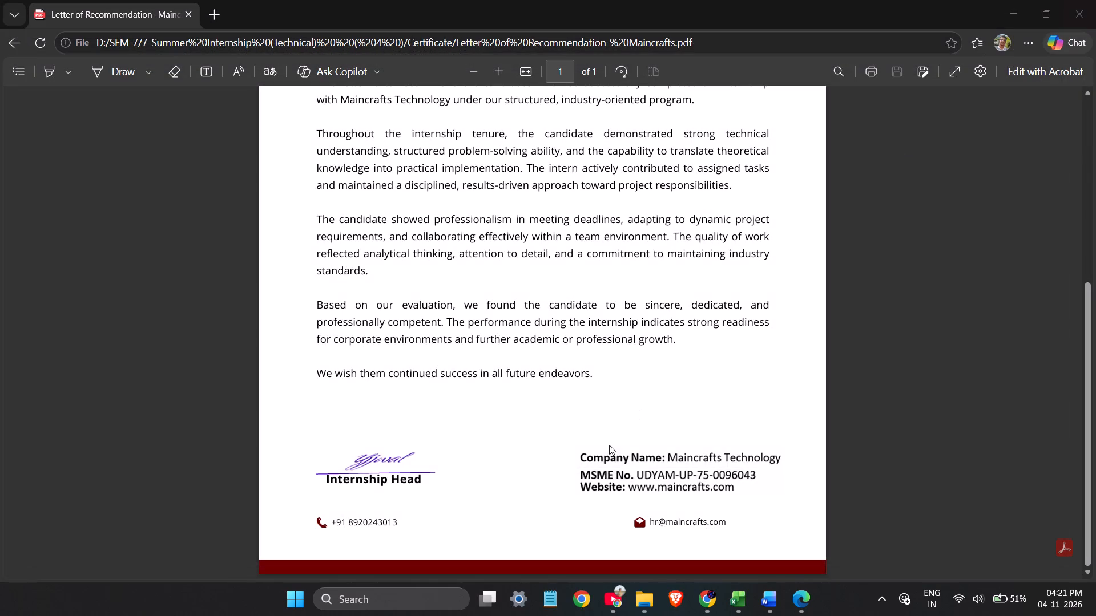
Copy the HR e-mail address from the Maincrafts Letter of Recommendation into the supervisor/HR contact details row of ANNEXURE – II in Word.
{"action": "left_click_drag", "start_coordinate": [731, 524], "coordinate": [672, 512]}
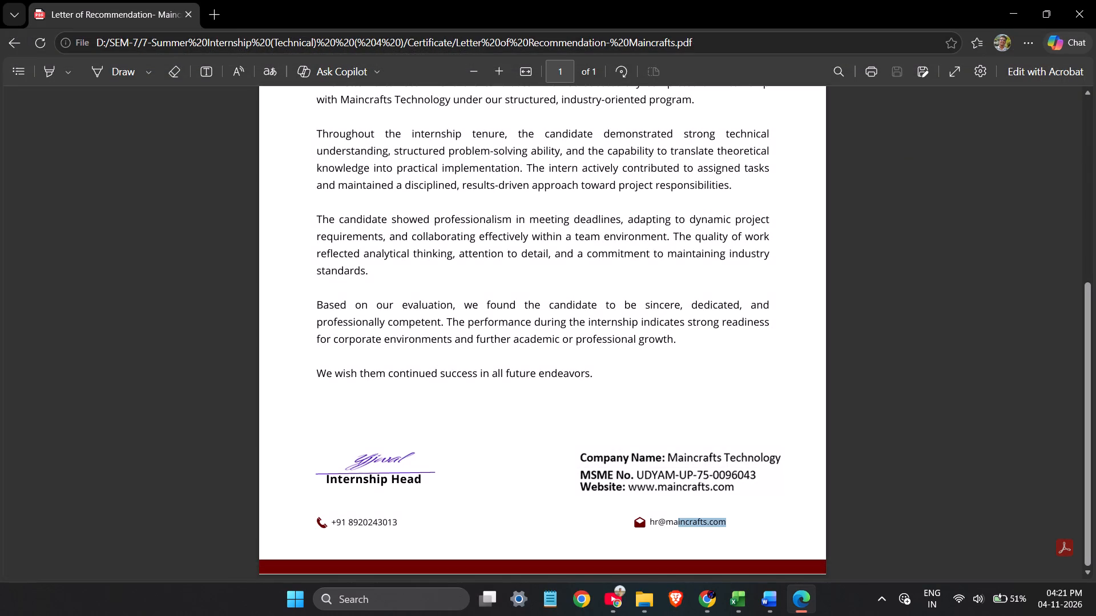
{"action": "left_click_drag", "start_coordinate": [672, 512], "coordinate": [643, 506]}
{"action": "left_click_drag", "start_coordinate": [643, 506], "coordinate": [623, 514]}
{"action": "key", "text": "ctrl+c"}
{"action": "key", "text": "ctrl+c"}
{"action": "key", "text": "ctrl+c"}
{"action": "key", "text": "ctrl+c"}
{"action": "left_click", "coordinate": [773, 605]}
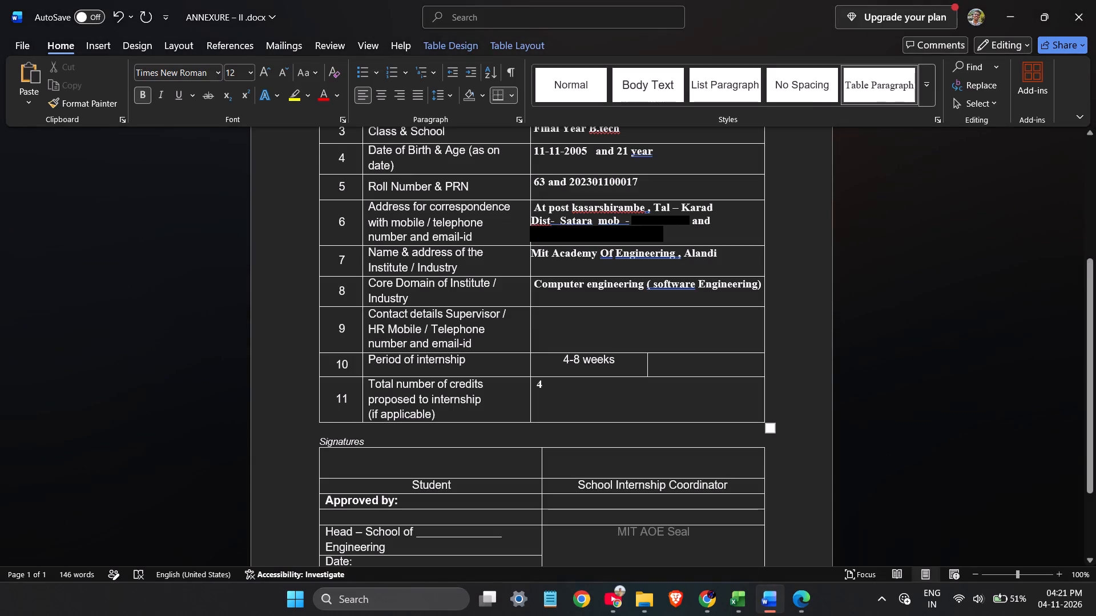
{"action": "key", "text": "ctrl+v"}
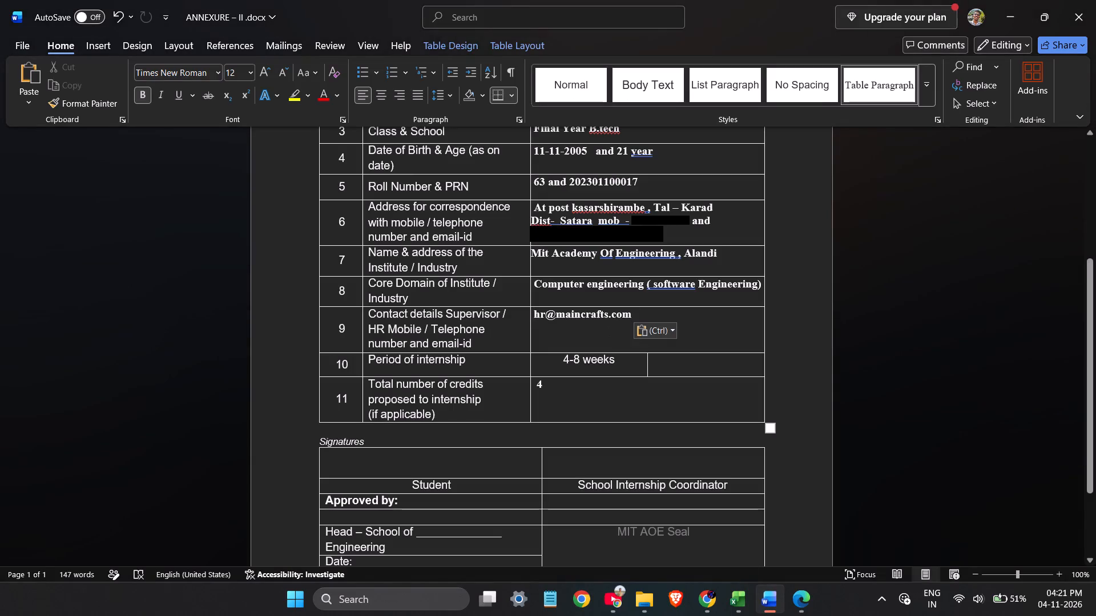
Insert a space in the blank cell beside "Approved by:" in the Signatures table.
{"action": "left_click", "coordinate": [577, 410]}
{"action": "scroll", "coordinate": [642, 420], "scroll_direction": "down", "scroll_amount": 1}
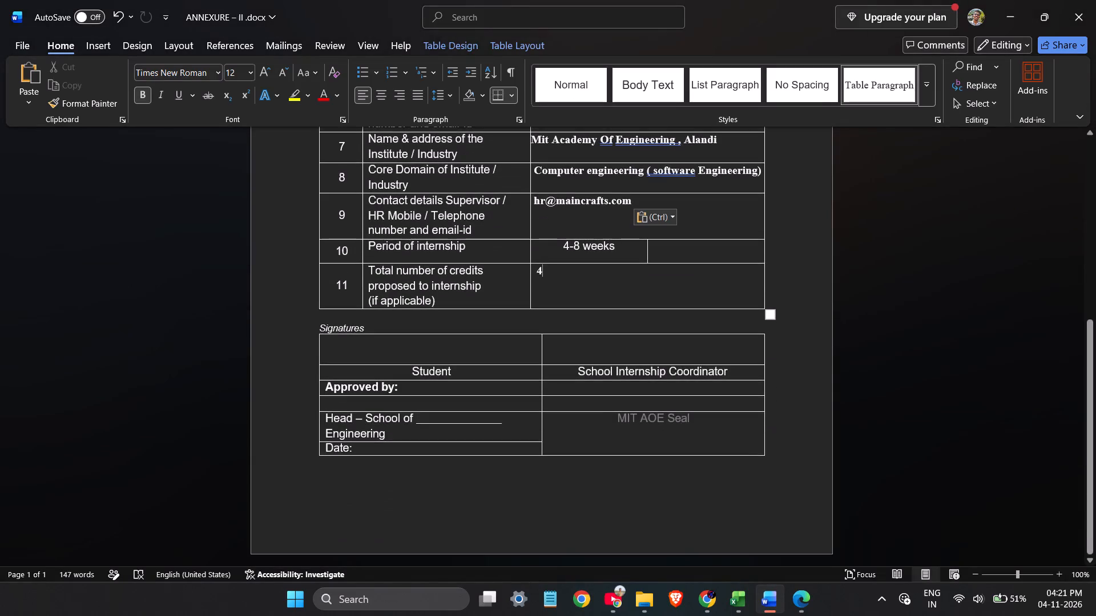
{"action": "left_click", "coordinate": [585, 385]}
{"action": "left_click", "coordinate": [601, 394]}
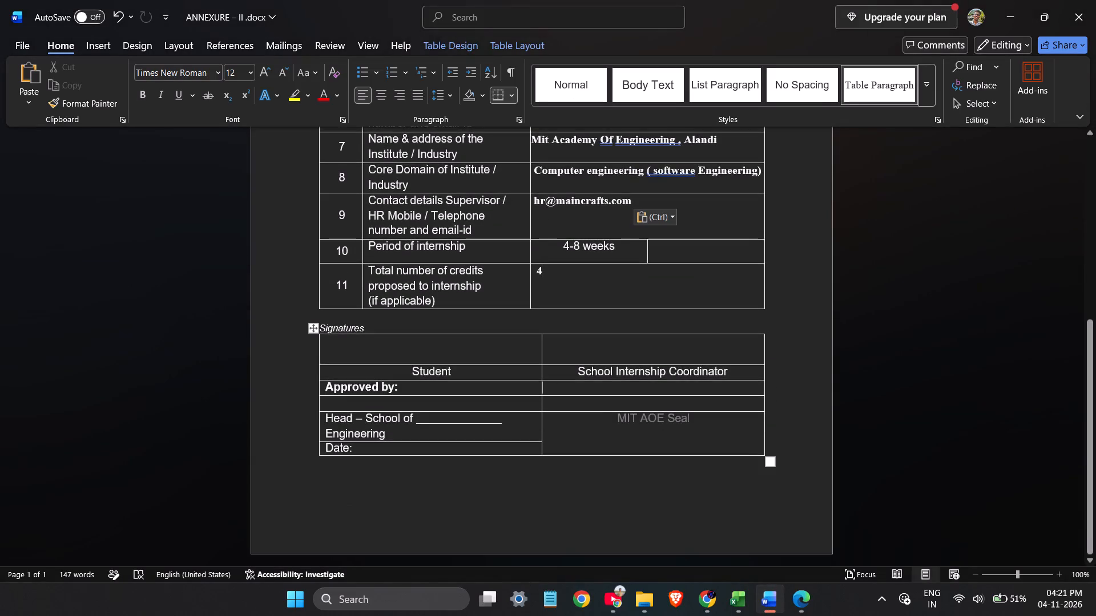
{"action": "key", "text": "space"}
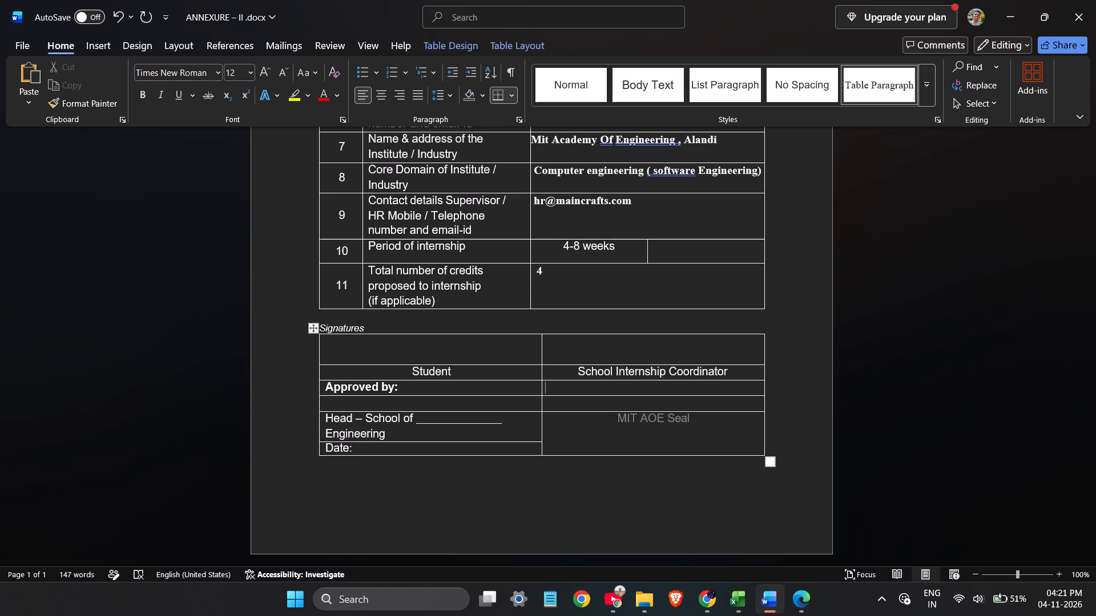
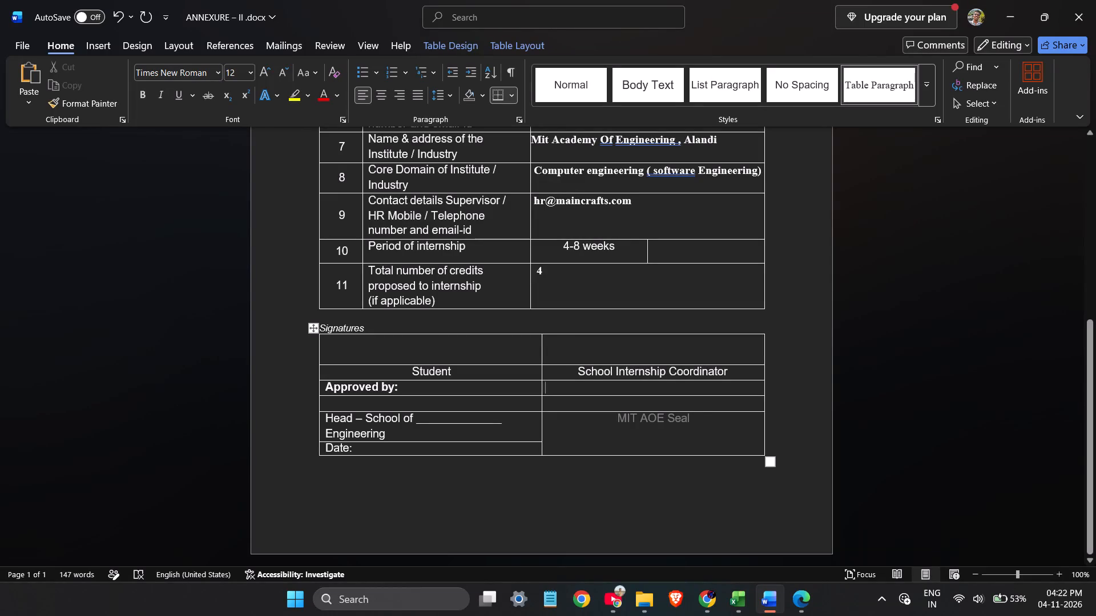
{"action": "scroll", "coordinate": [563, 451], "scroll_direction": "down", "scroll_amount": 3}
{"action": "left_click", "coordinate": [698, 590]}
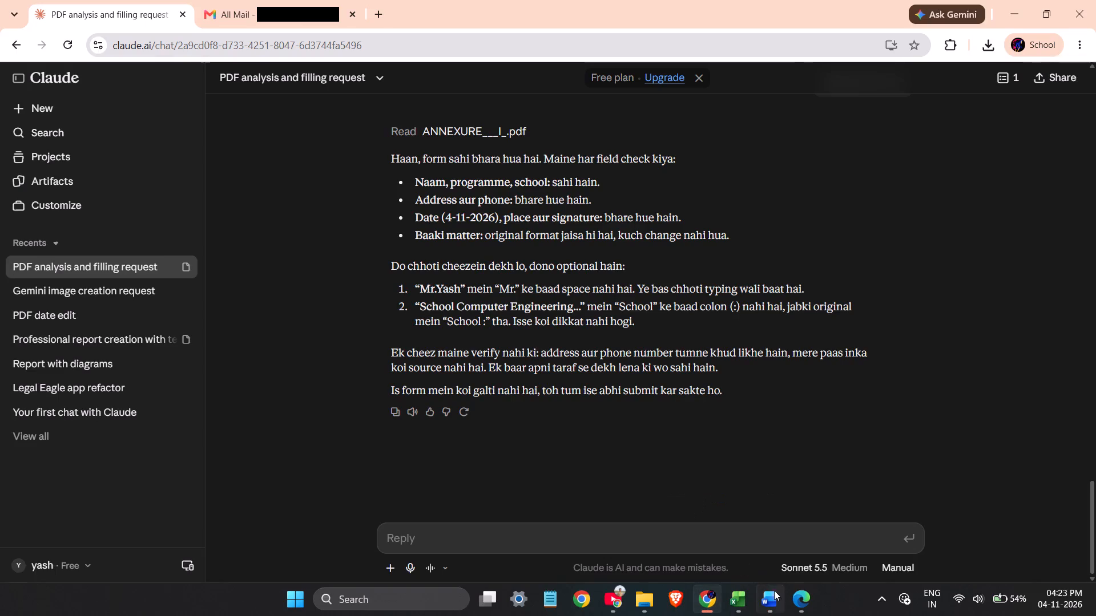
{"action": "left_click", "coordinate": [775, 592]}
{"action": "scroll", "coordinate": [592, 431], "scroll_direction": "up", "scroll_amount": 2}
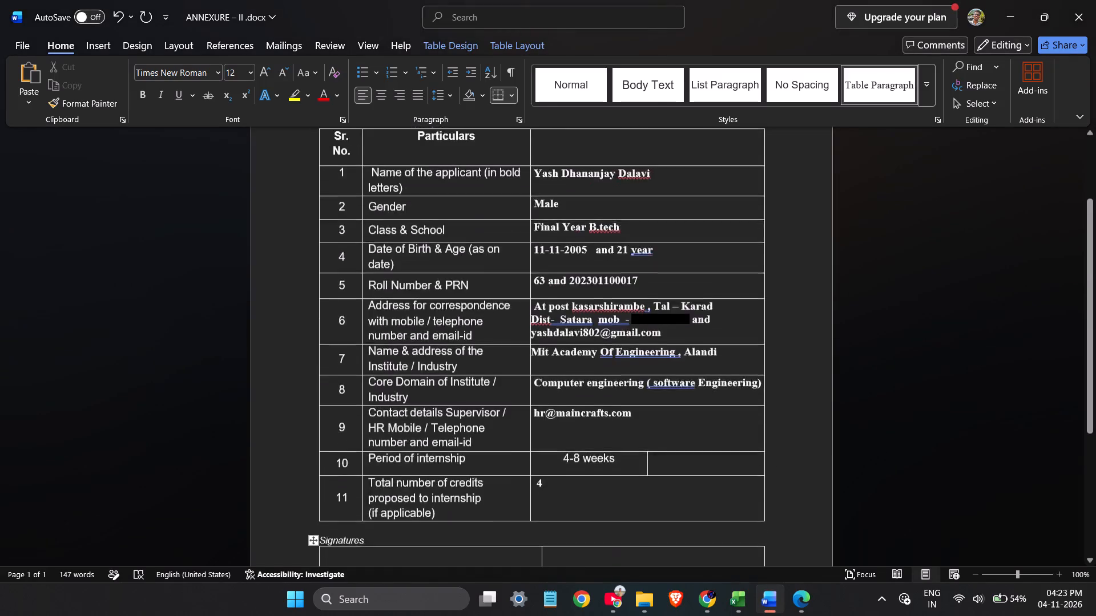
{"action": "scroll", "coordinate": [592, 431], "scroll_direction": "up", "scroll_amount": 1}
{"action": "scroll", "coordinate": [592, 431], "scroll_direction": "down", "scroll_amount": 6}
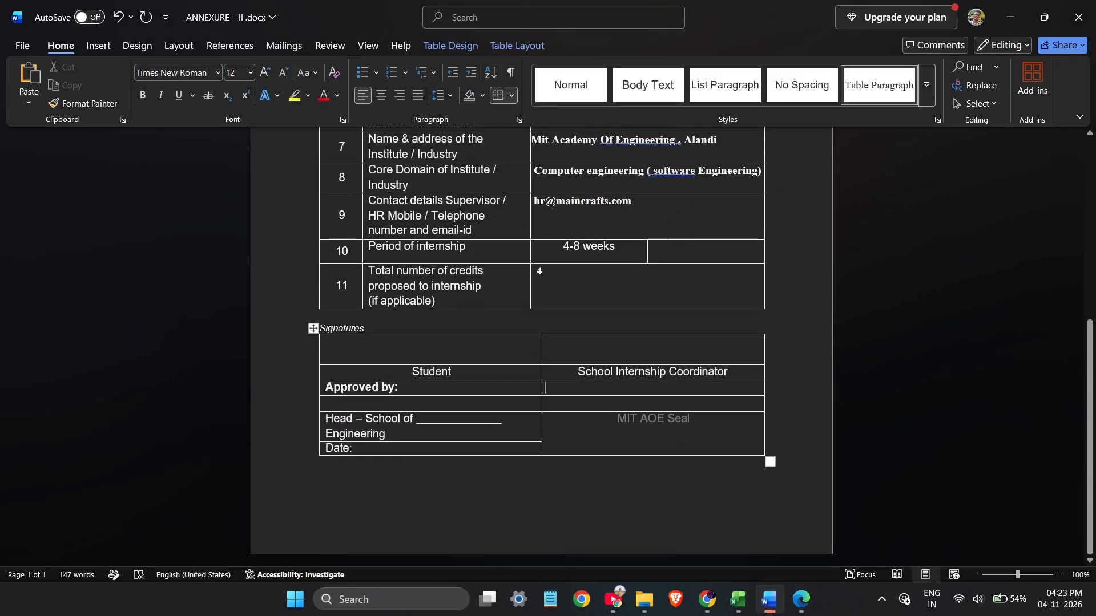
Place the text cursor at the blank after "Head – School of" in the signatures table.
{"action": "left_click_drag", "start_coordinate": [413, 419], "coordinate": [501, 422]}
{"action": "left_click", "coordinate": [501, 422]}
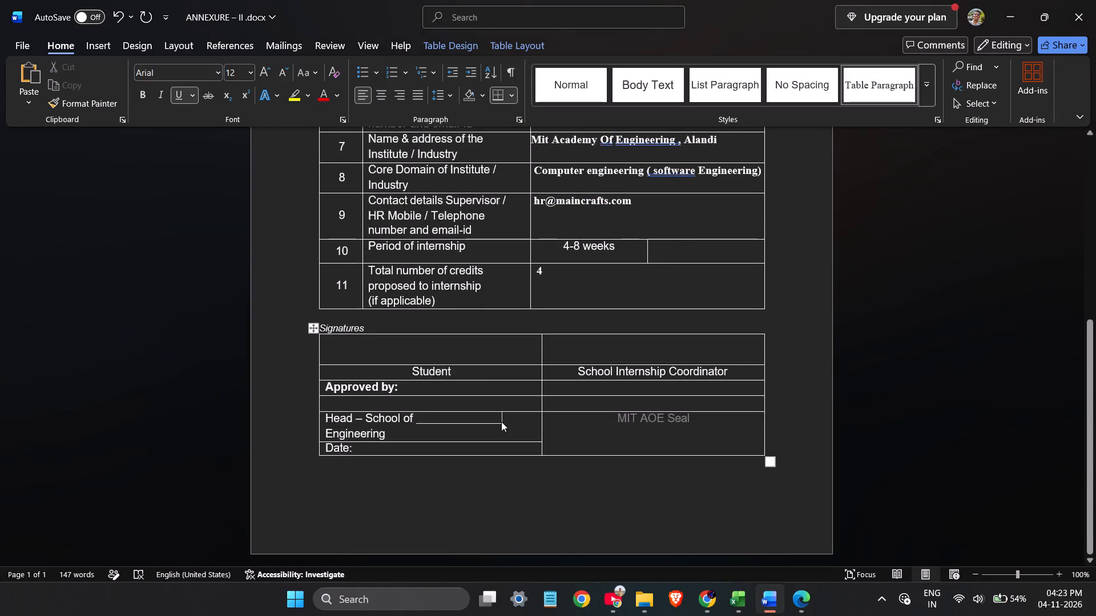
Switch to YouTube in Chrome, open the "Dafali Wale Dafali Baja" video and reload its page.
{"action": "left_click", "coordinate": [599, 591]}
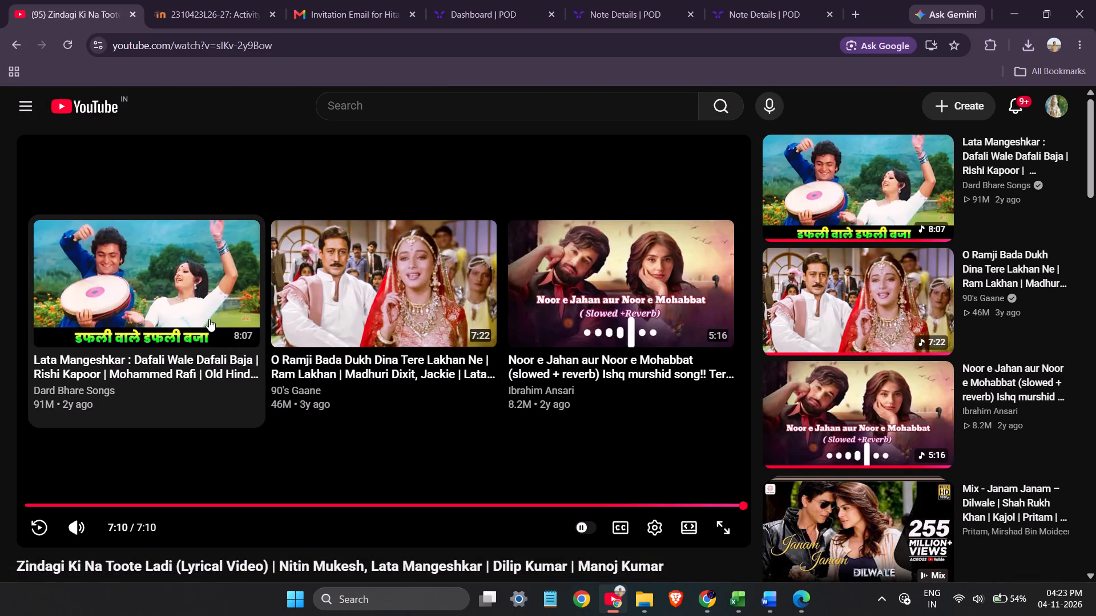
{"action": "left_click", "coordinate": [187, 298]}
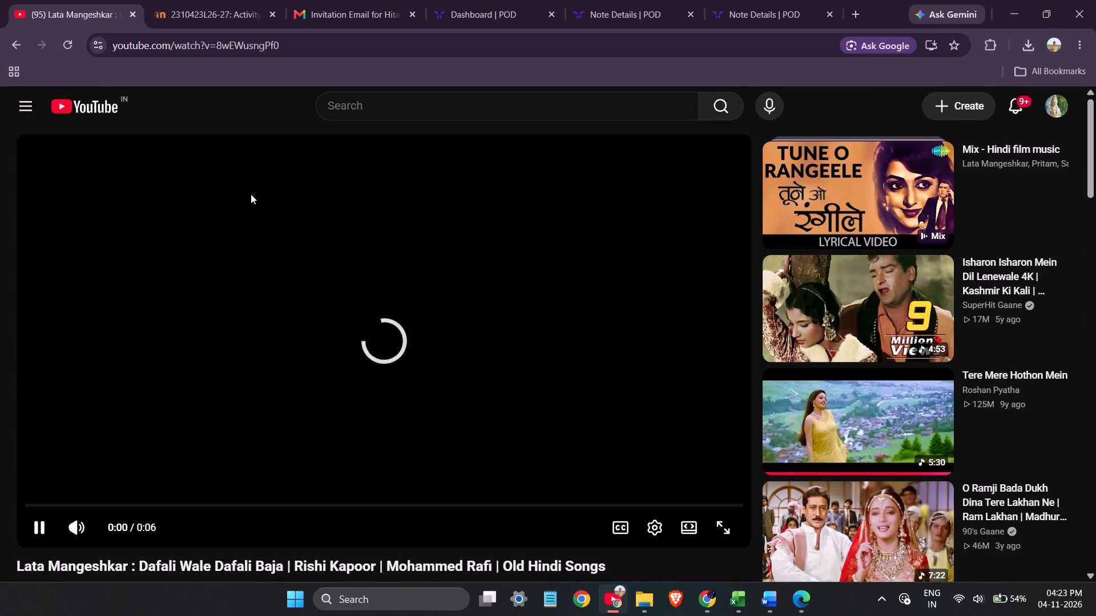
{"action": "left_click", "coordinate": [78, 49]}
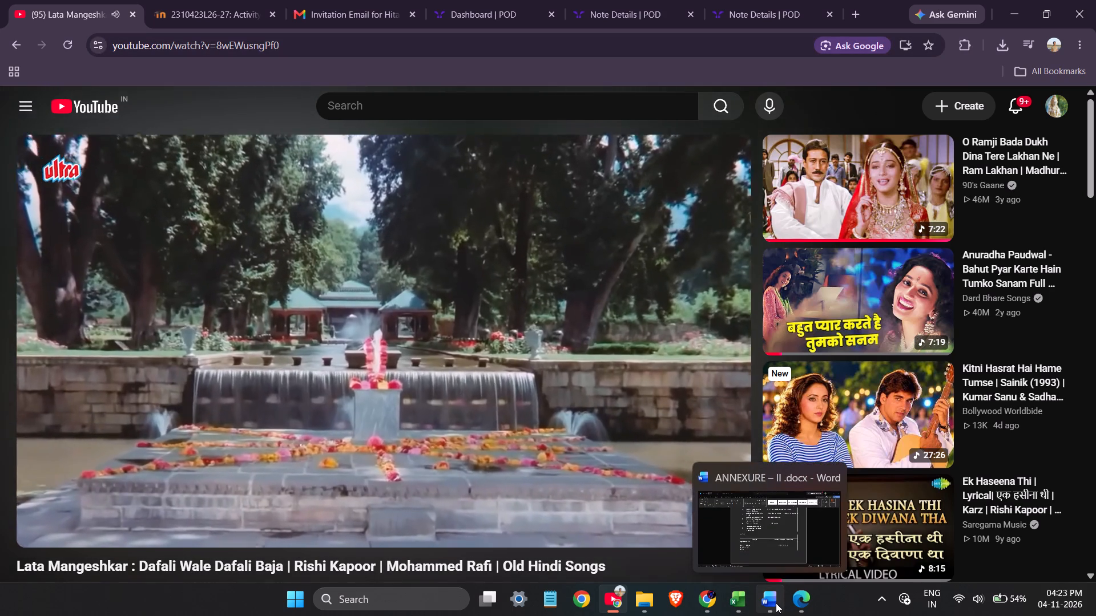
Back in Word, replace the blank after "Head – School of" with "Computer (Software)".
{"action": "left_click", "coordinate": [776, 603]}
{"action": "key", "text": "BackSpace"}
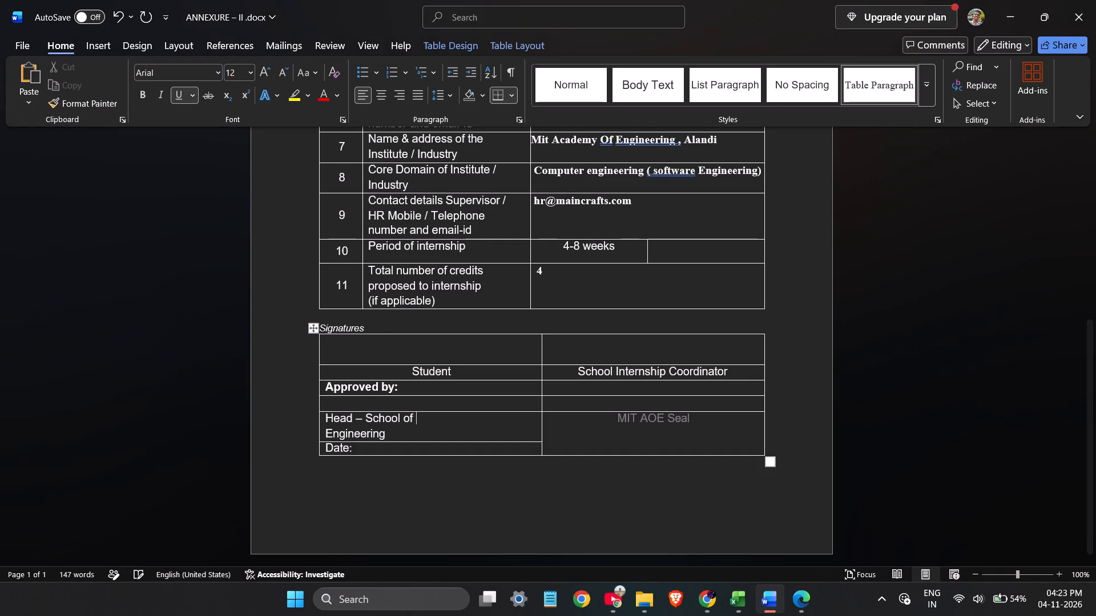
{"action": "type", "text": "Computer (Softe"}
{"action": "key", "text": "BackSpace"}
{"action": "type", "text": "ware"}
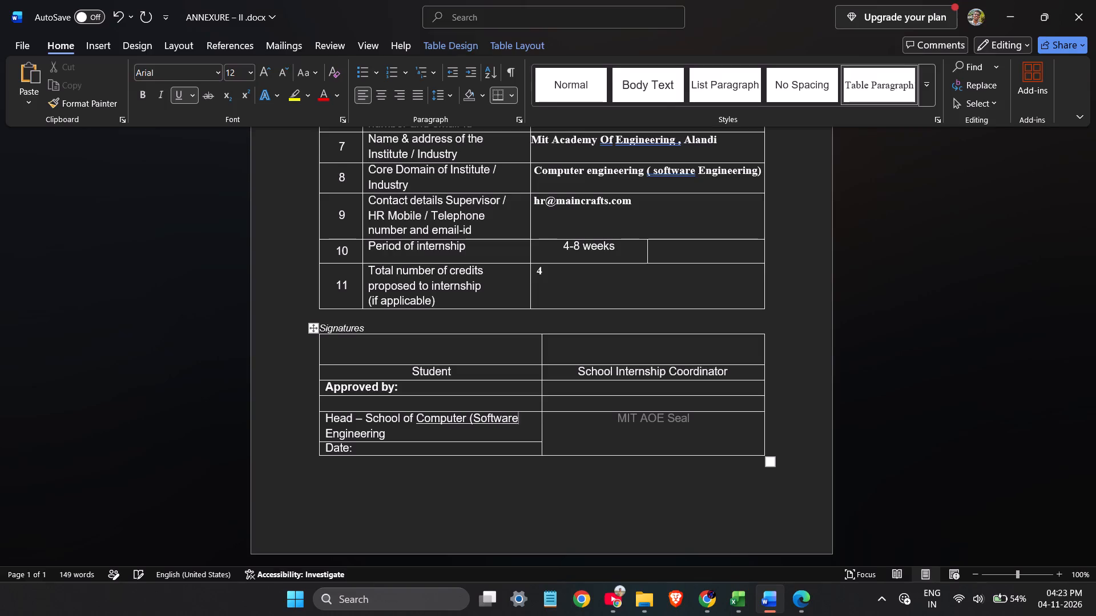
{"action": "key", "text": "shift+parenright"}
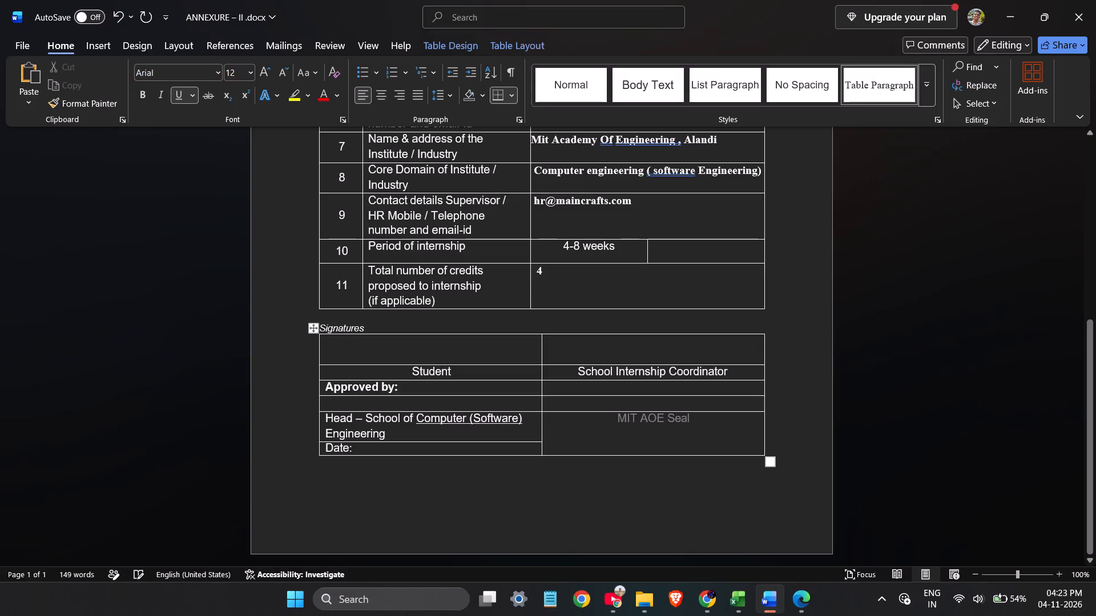
Save the ANNEXURE – II document and close it.
{"action": "left_click", "coordinate": [392, 455]}
{"action": "left_click", "coordinate": [398, 450]}
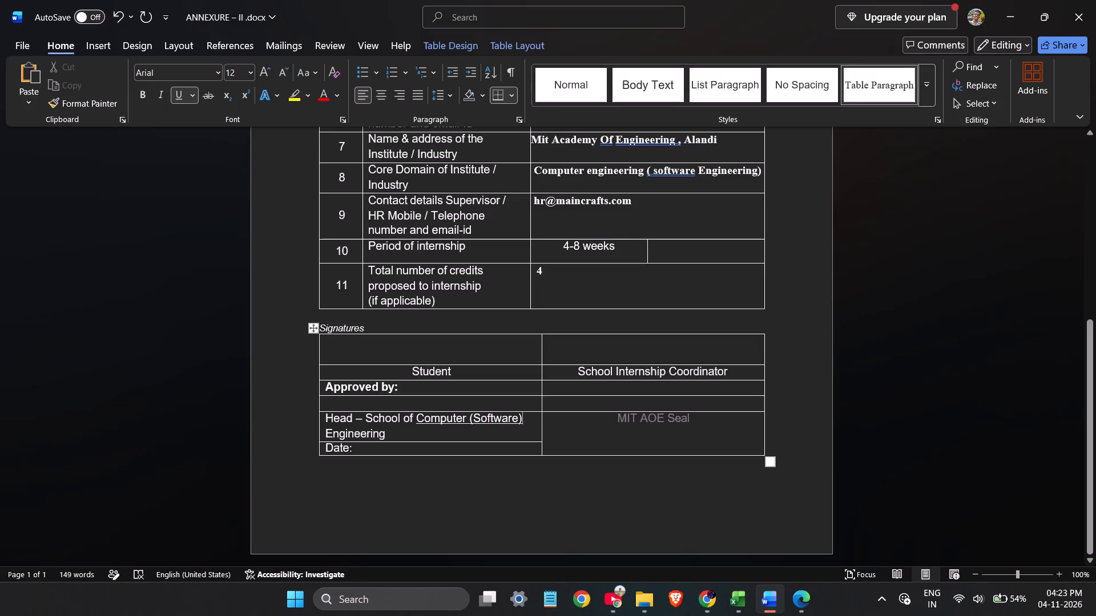
{"action": "scroll", "coordinate": [392, 368], "scroll_direction": "up", "scroll_amount": 4}
{"action": "scroll", "coordinate": [392, 368], "scroll_direction": "down", "scroll_amount": 4}
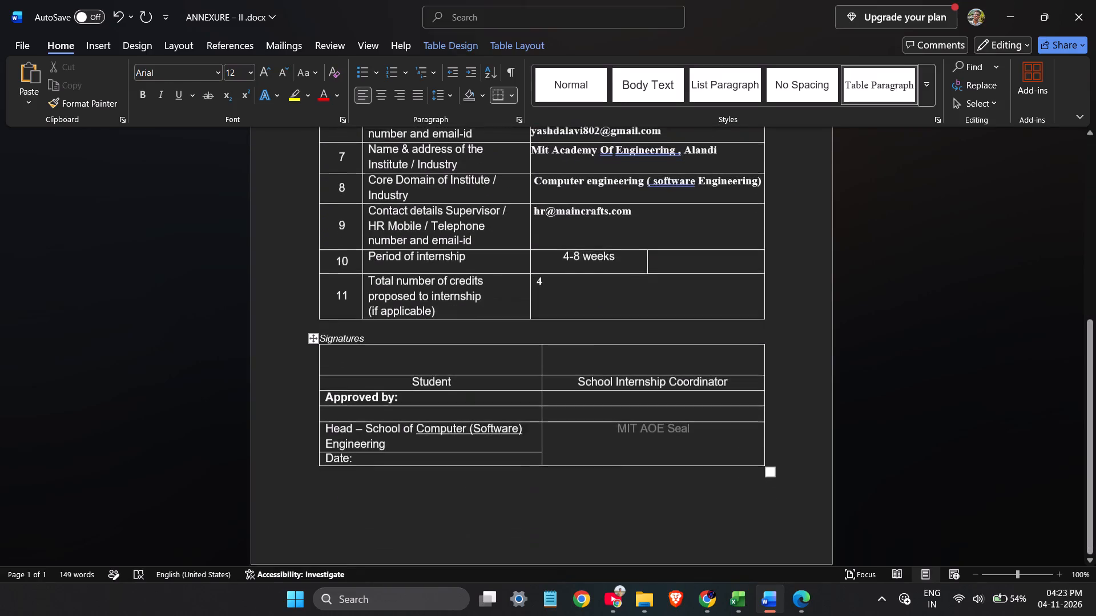
{"action": "scroll", "coordinate": [392, 368], "scroll_direction": "down", "scroll_amount": 1}
{"action": "key", "text": "ctrl+s"}
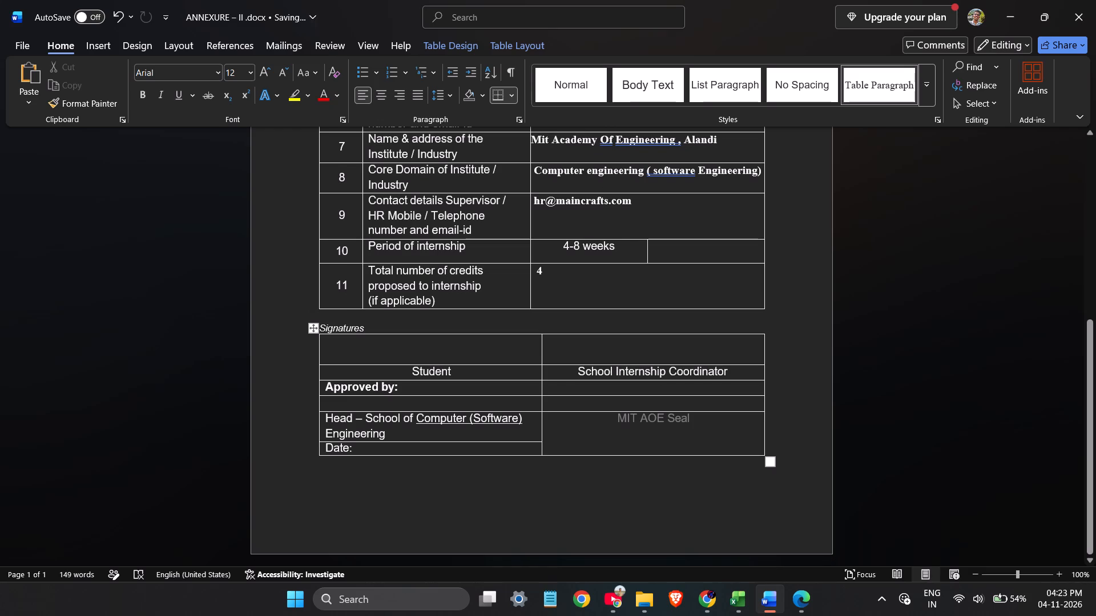
{"action": "key", "text": "ctrl+s"}
{"action": "key", "text": "ctrl+s"}
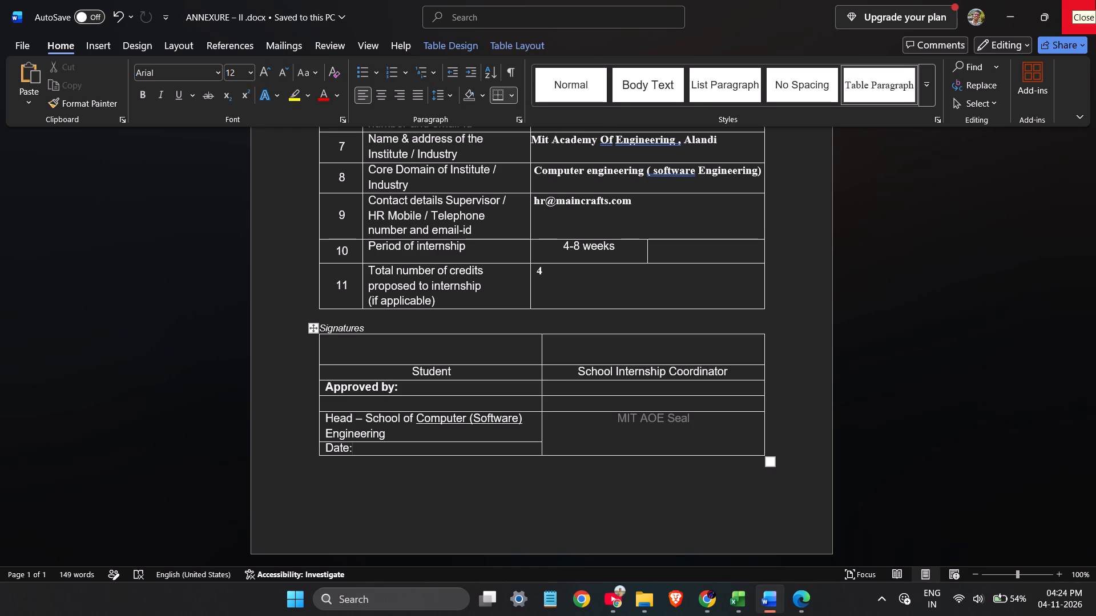
{"action": "left_click", "coordinate": [1095, 0]}
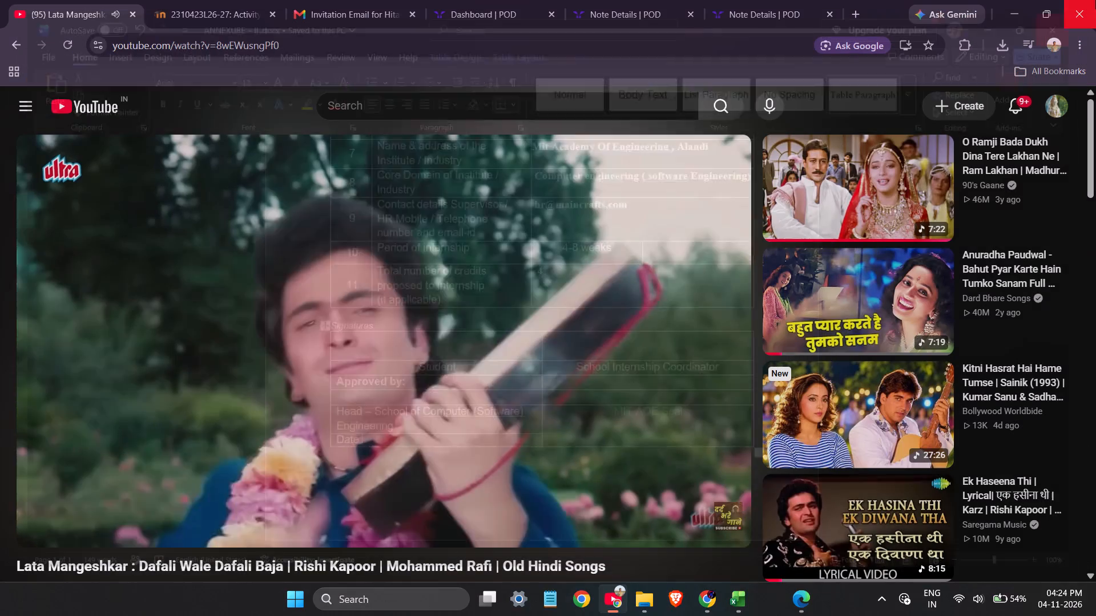
Open ANNEXURE – III .docx from the Downloads folder.
{"action": "left_click", "coordinate": [654, 589]}
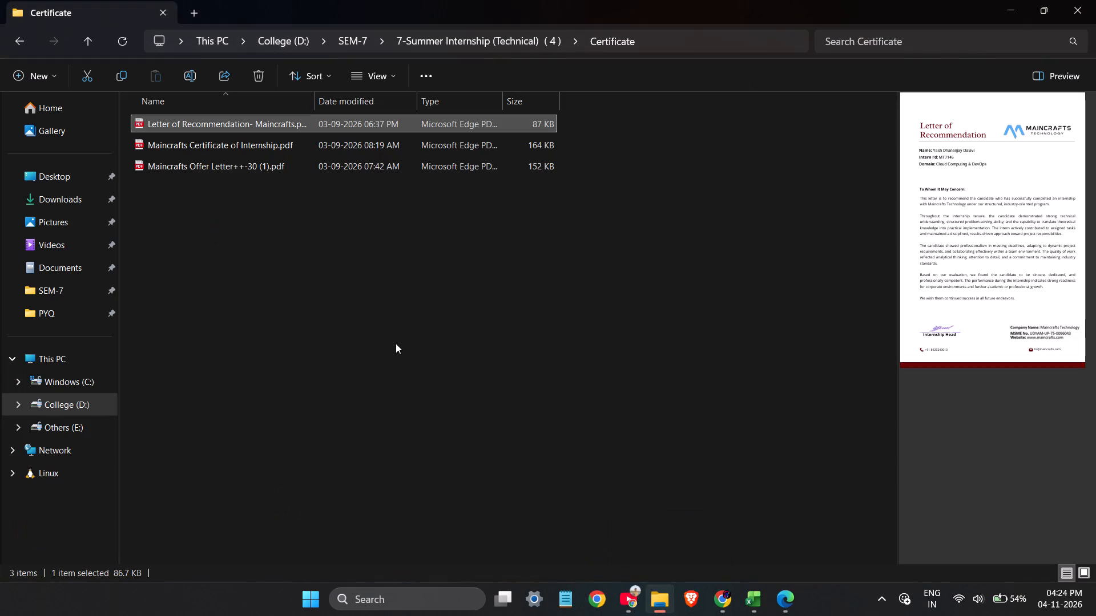
{"action": "left_click", "coordinate": [61, 204]}
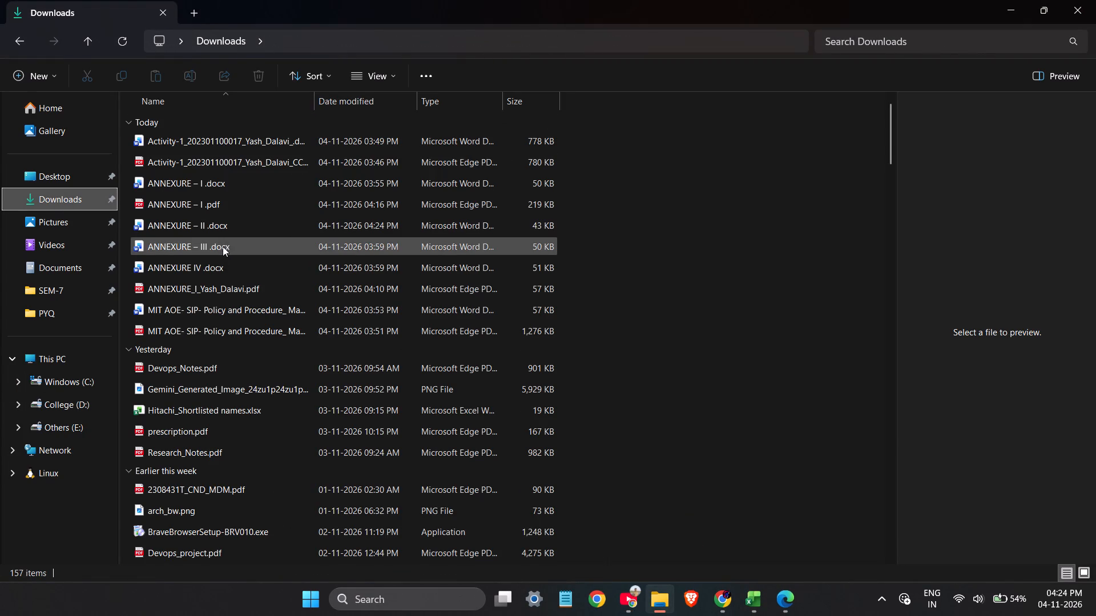
{"action": "double_click", "coordinate": [223, 246]}
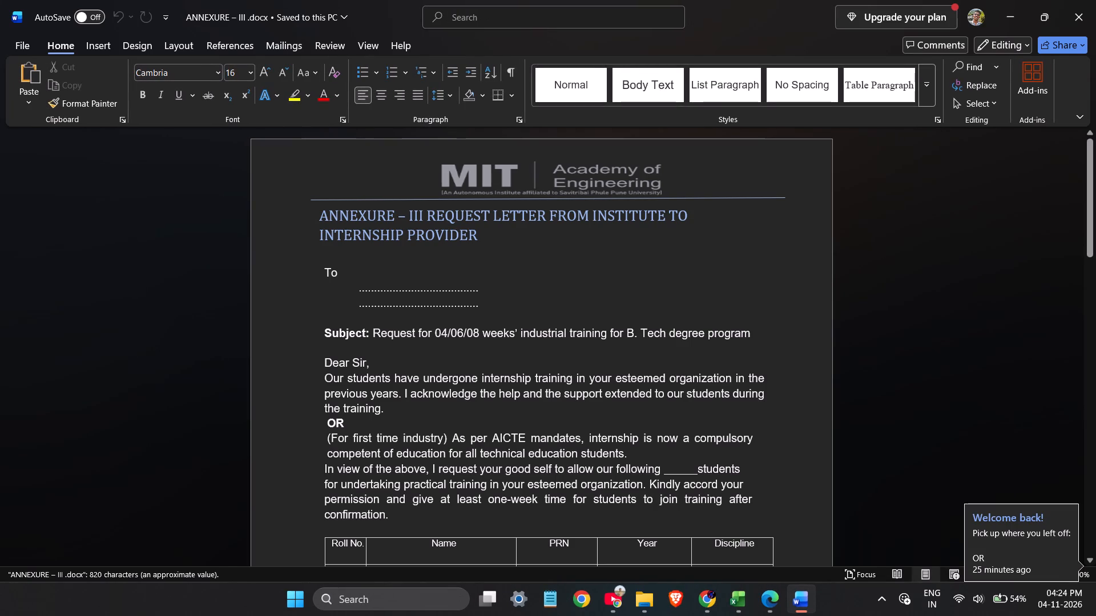
Examine the ANNEXURE – III request letter for the blanks and table cells that need filling.
{"action": "scroll", "coordinate": [511, 309], "scroll_direction": "down", "scroll_amount": 4}
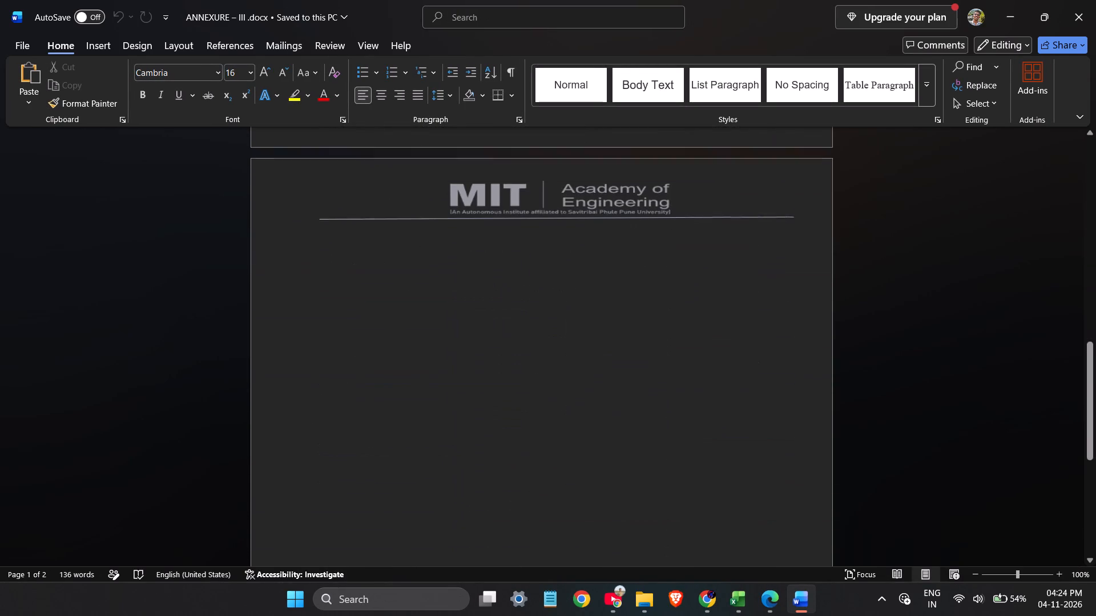
{"action": "left_click", "coordinate": [452, 327]}
{"action": "scroll", "coordinate": [452, 327], "scroll_direction": "up", "scroll_amount": 5}
{"action": "scroll", "coordinate": [452, 327], "scroll_direction": "down", "scroll_amount": 1}
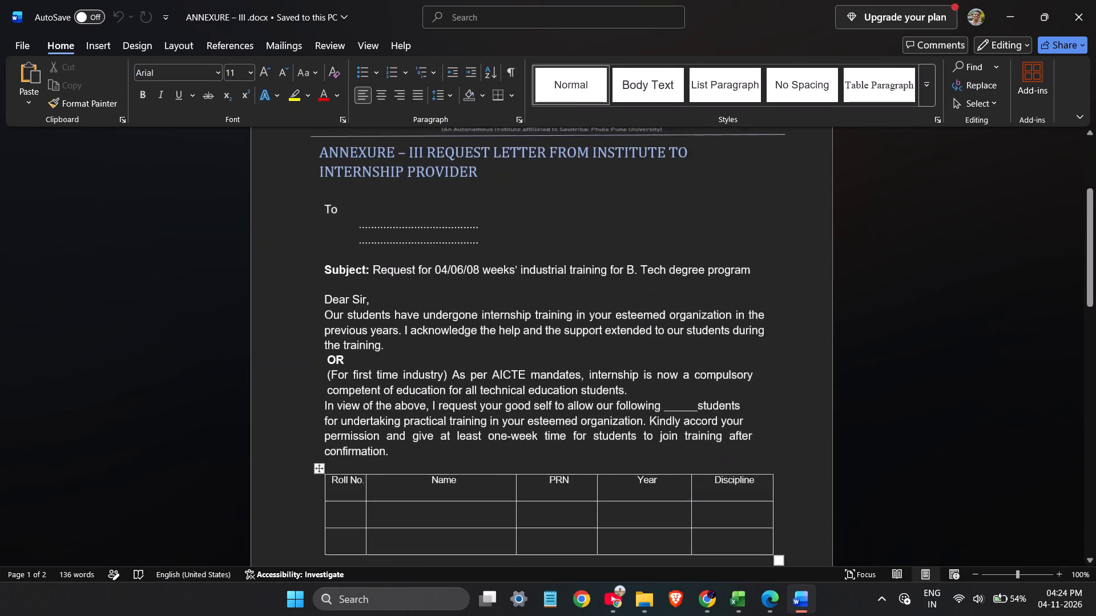
{"action": "scroll", "coordinate": [452, 327], "scroll_direction": "down", "scroll_amount": 2}
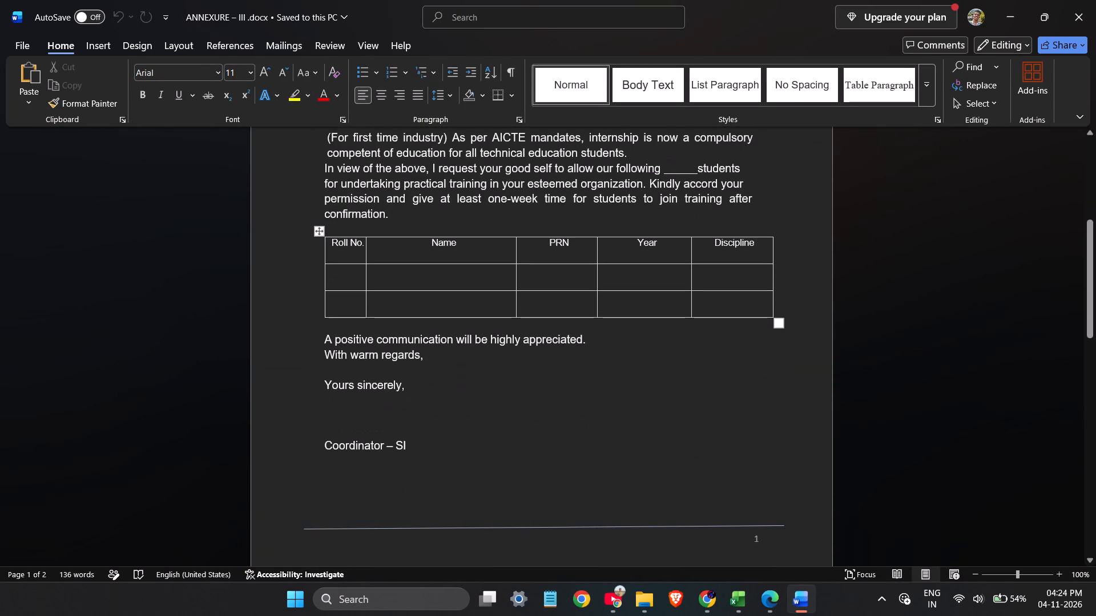
Replace the final "I" of "Coordinator – SI" at the end of the letter with "GN".
{"action": "left_click", "coordinate": [453, 438]}
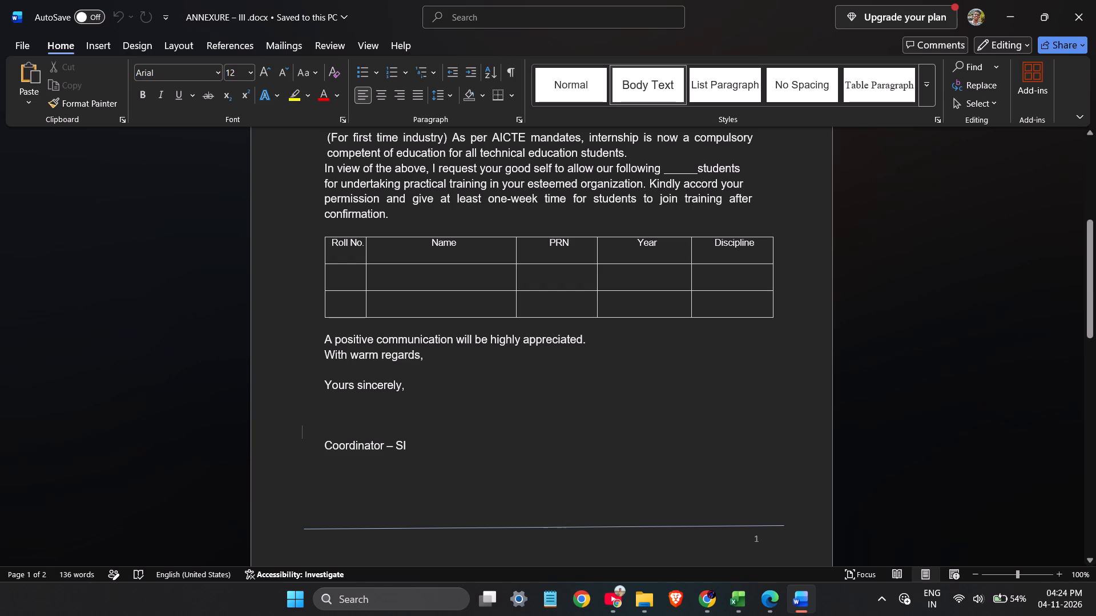
{"action": "left_click", "coordinate": [423, 451]}
{"action": "key", "text": "BackSpace"}
{"action": "type", "text": "GN"}
{"action": "scroll", "coordinate": [503, 409], "scroll_direction": "up", "scroll_amount": 3}
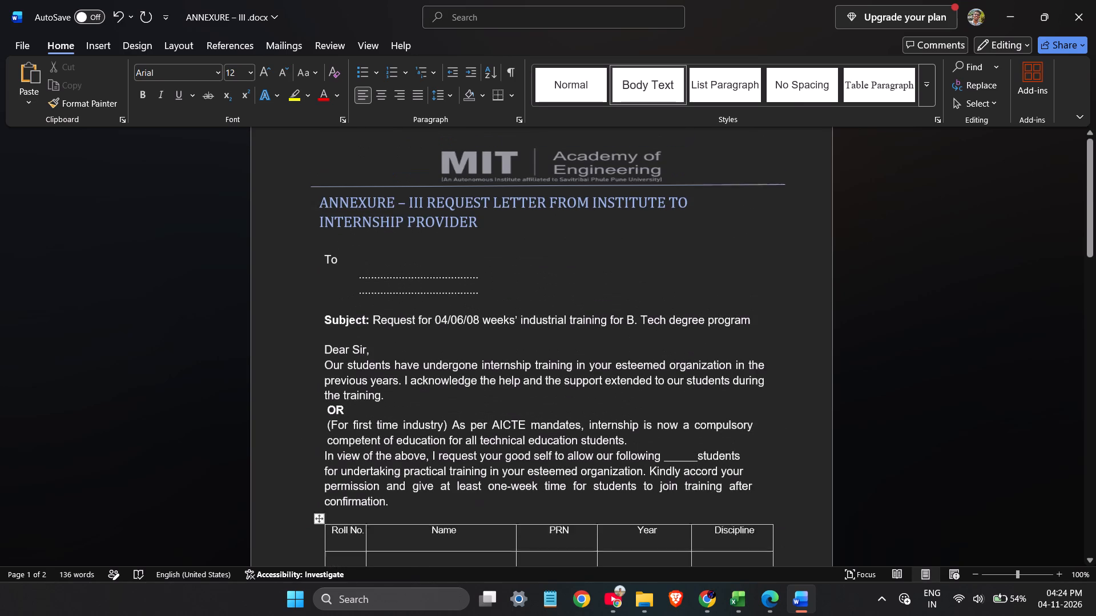
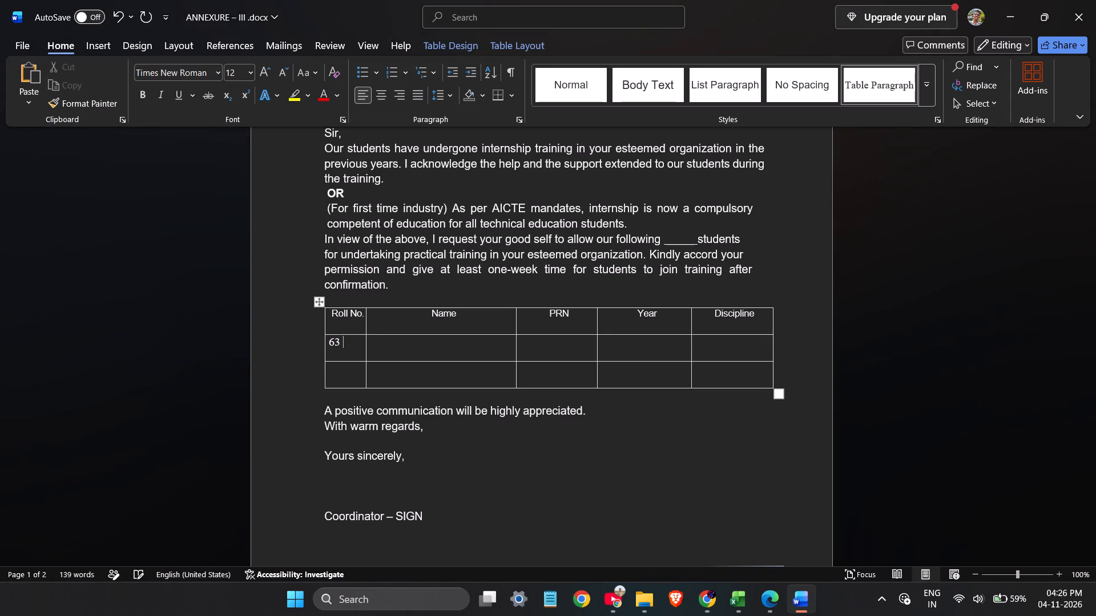
{"action": "left_click", "coordinate": [428, 352]}
{"action": "key", "text": "ctrl+v"}
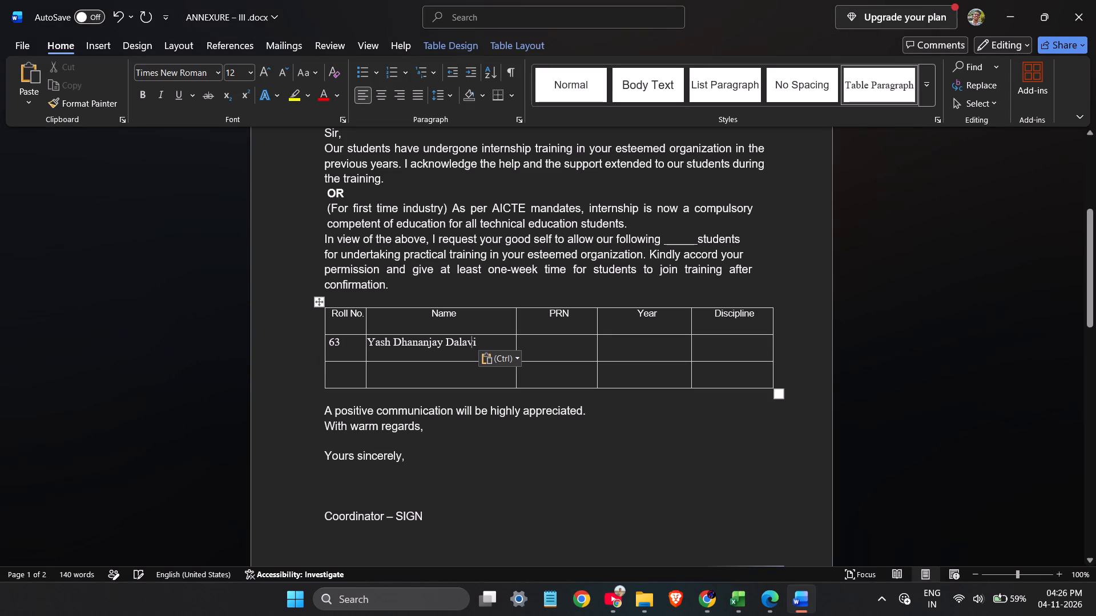
Enter the student's PRN and set the Year to "Final (B.tech)" in the same table row.
{"action": "left_click", "coordinate": [571, 350]}
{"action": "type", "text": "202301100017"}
{"action": "left_click", "coordinate": [658, 347]}
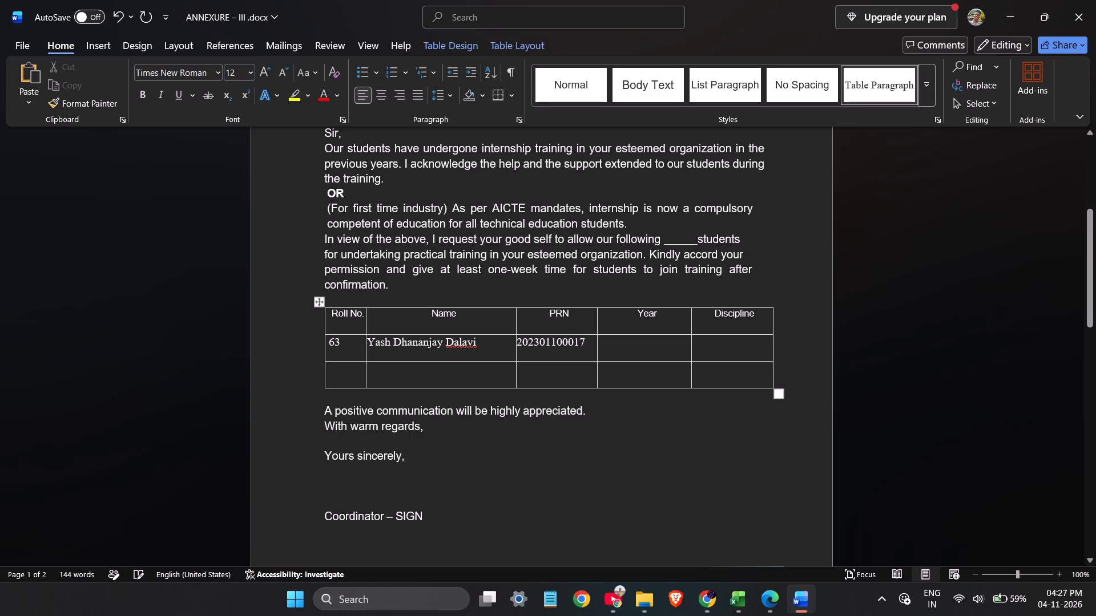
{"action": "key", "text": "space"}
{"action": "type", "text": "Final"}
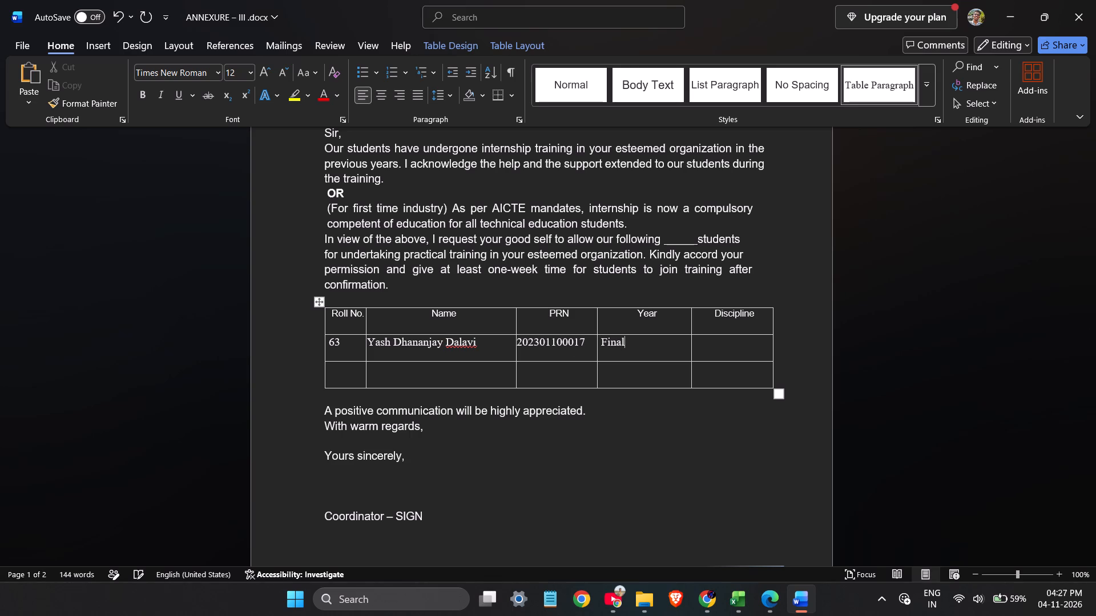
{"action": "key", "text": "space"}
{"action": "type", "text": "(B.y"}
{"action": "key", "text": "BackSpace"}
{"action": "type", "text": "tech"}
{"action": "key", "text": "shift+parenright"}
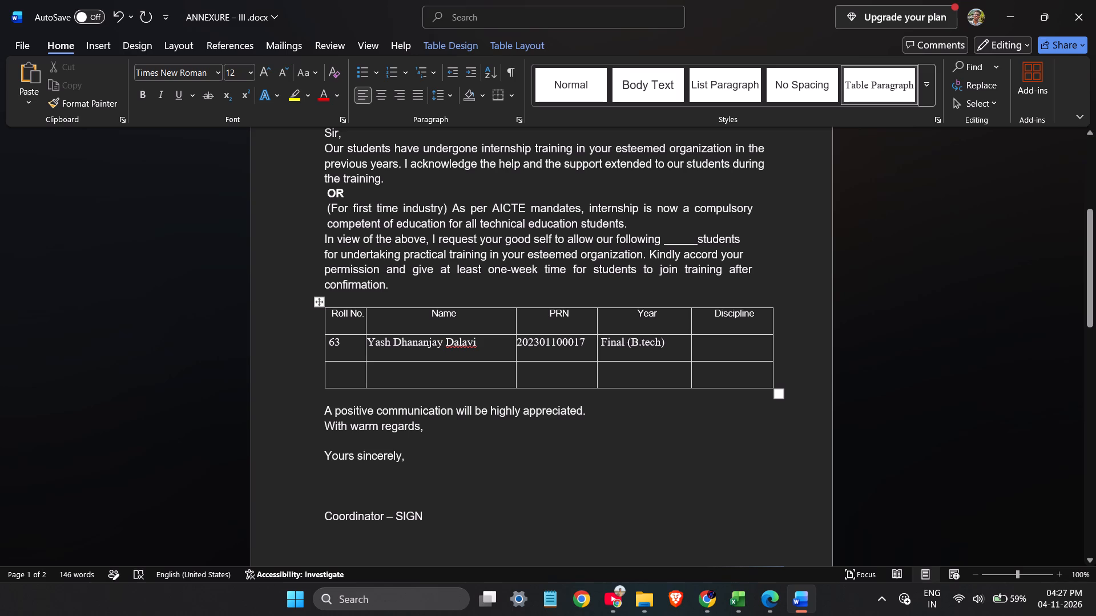
Copy "Computer Engineering (Software Engineering)" from the PDF in Chrome and paste it into the row's Discipline cell in Word.
{"action": "left_click", "coordinate": [737, 350]}
{"action": "left_click", "coordinate": [779, 596]}
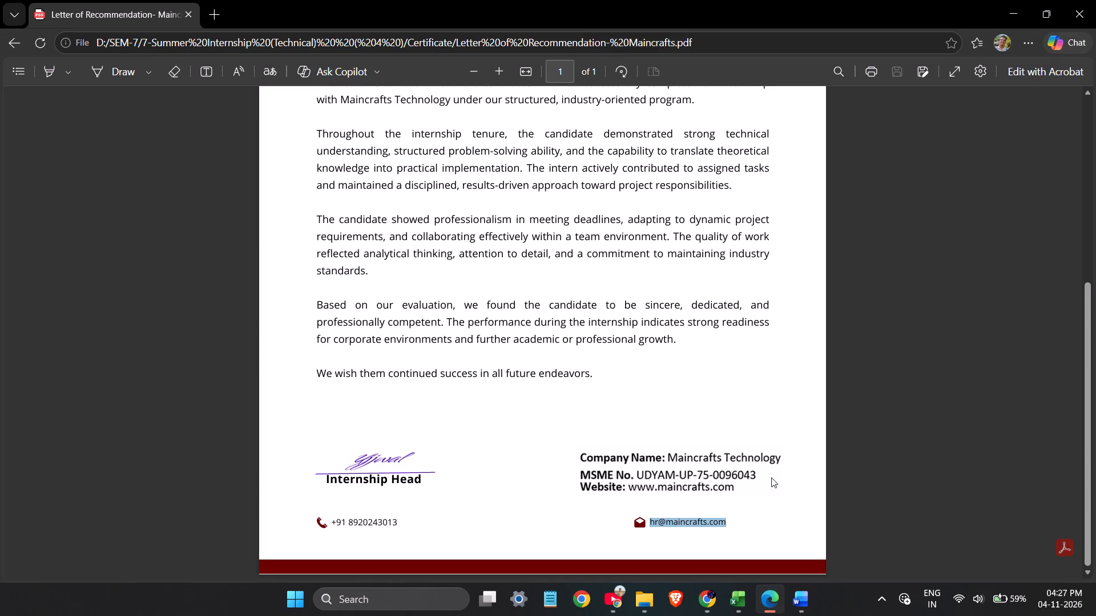
{"action": "left_click", "coordinate": [695, 609]}
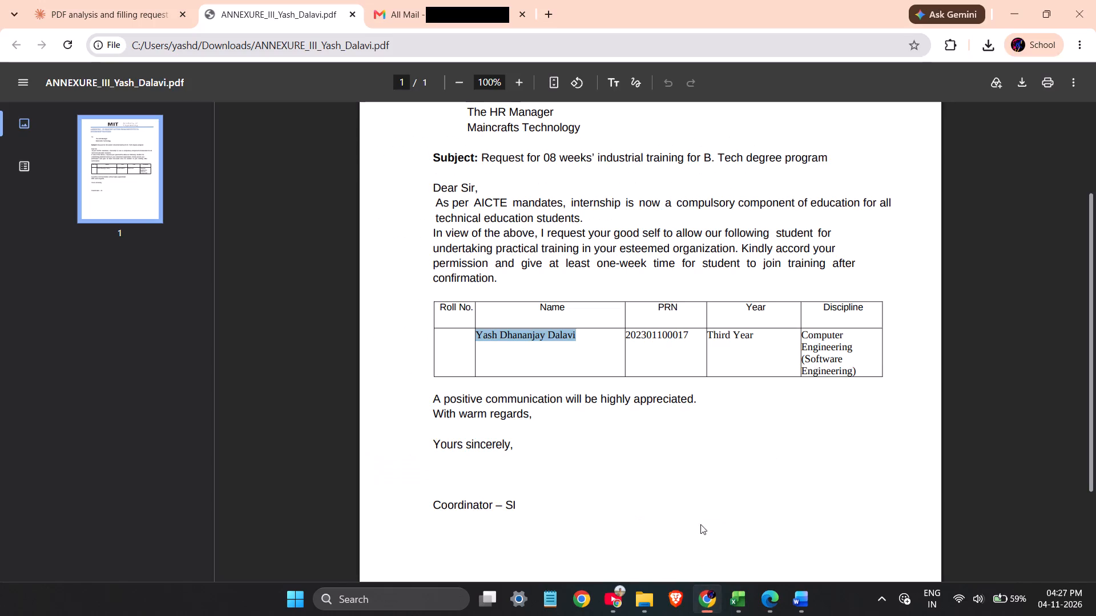
{"action": "left_click_drag", "start_coordinate": [803, 334], "coordinate": [860, 367]}
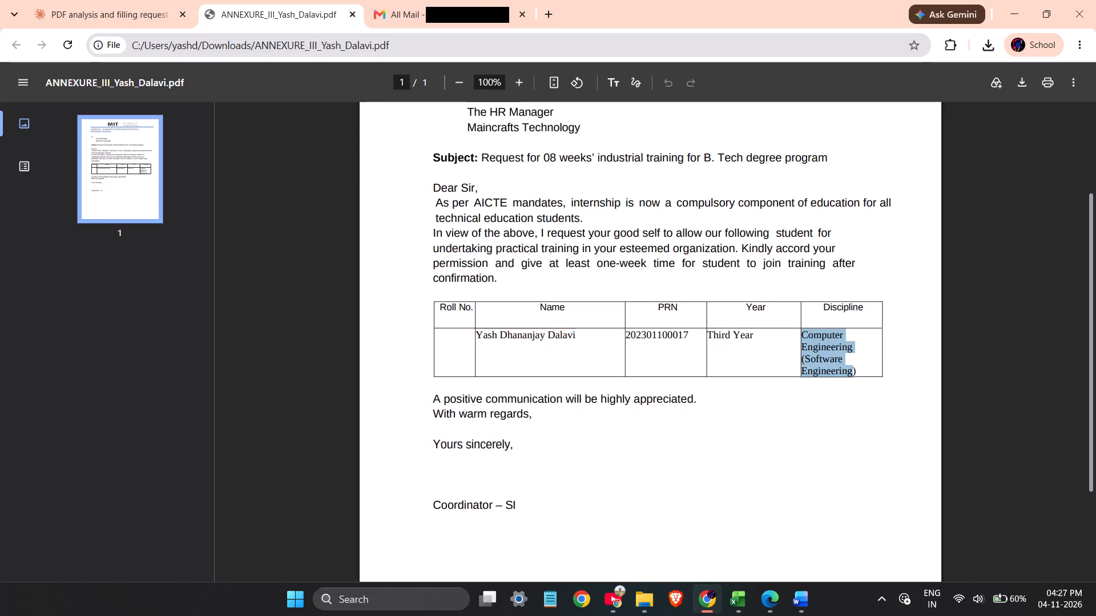
{"action": "left_click_drag", "start_coordinate": [860, 367], "coordinate": [861, 368]}
{"action": "key", "text": "ctrl+c"}
{"action": "key", "text": "ctrl+c"}
{"action": "left_click", "coordinate": [801, 607]}
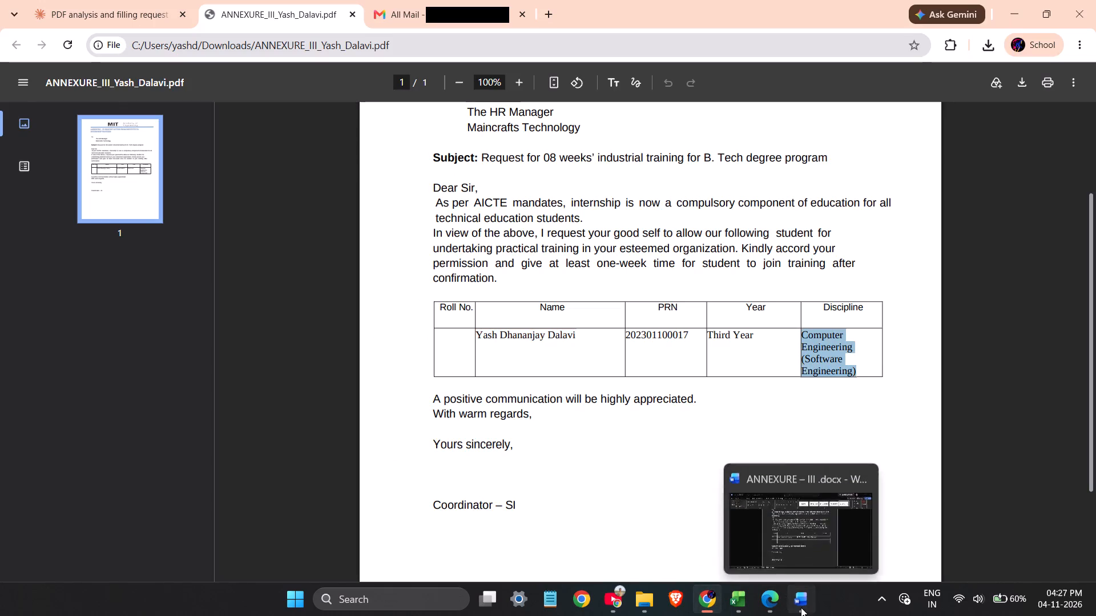
{"action": "key", "text": "ctrl+v"}
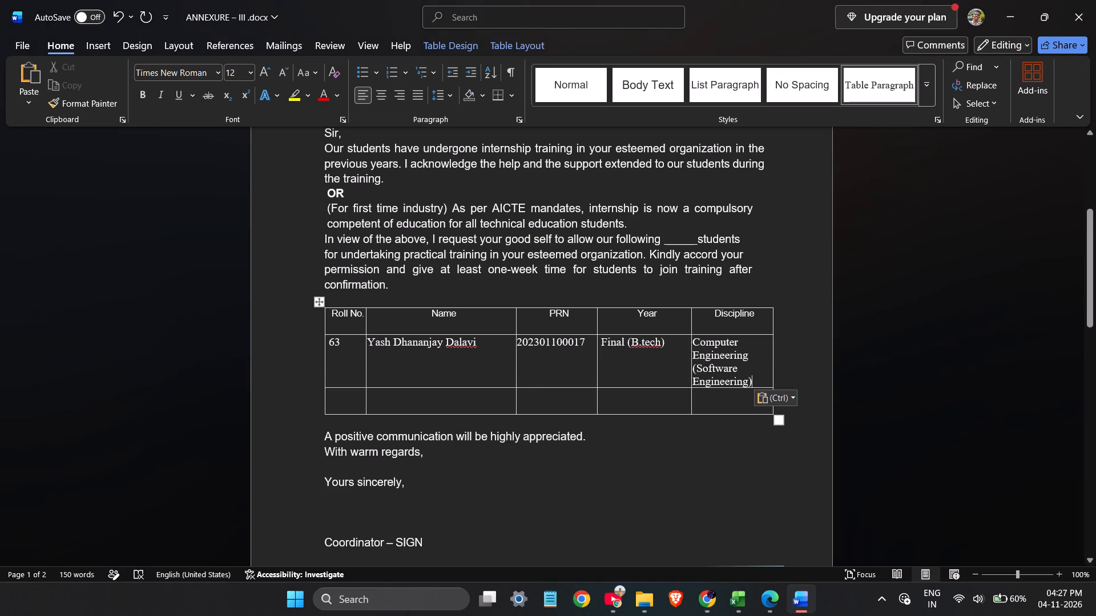
Delete one blank line between "Yours sincerely," and "Coordinator – SIGN" in ANNEXURE – III.
{"action": "left_click", "coordinate": [639, 400]}
{"action": "key", "text": "Delete"}
{"action": "scroll", "coordinate": [473, 436], "scroll_direction": "down", "scroll_amount": 1}
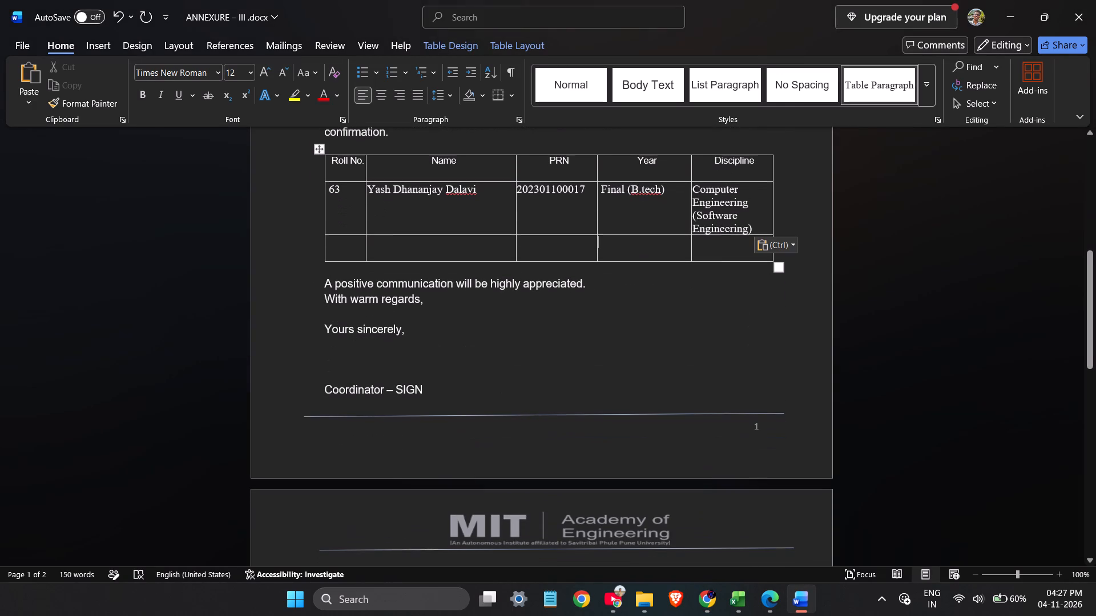
{"action": "left_click", "coordinate": [375, 364]}
{"action": "key", "text": "BackSpace"}
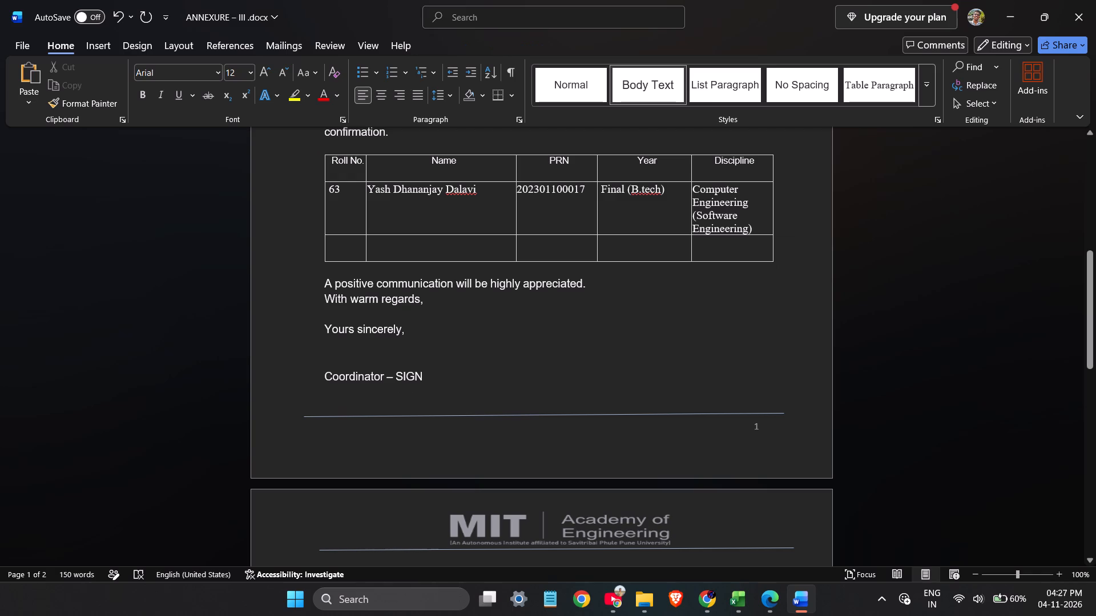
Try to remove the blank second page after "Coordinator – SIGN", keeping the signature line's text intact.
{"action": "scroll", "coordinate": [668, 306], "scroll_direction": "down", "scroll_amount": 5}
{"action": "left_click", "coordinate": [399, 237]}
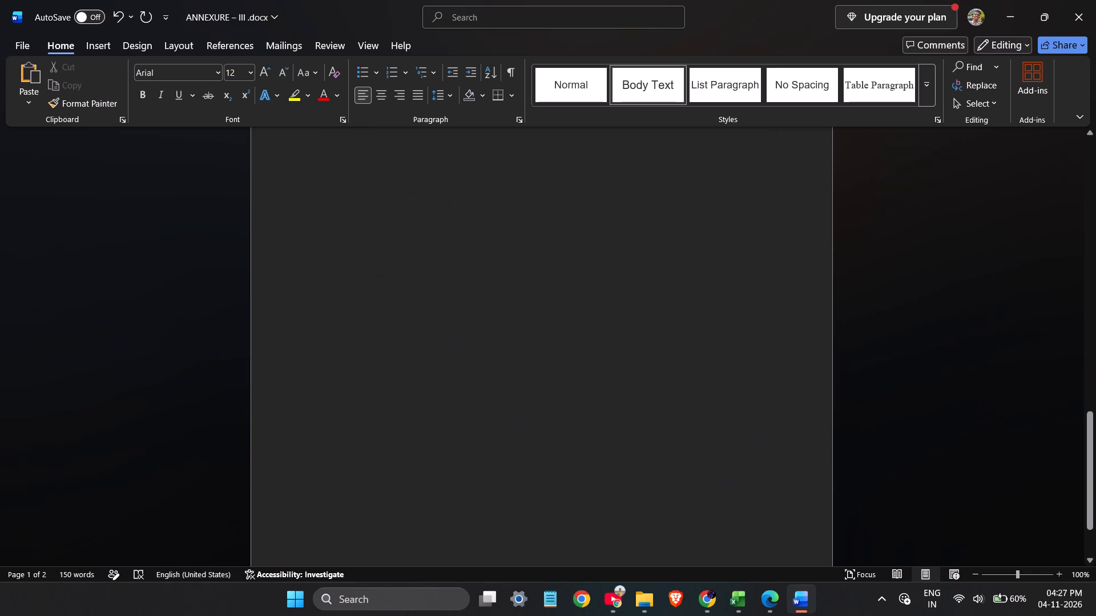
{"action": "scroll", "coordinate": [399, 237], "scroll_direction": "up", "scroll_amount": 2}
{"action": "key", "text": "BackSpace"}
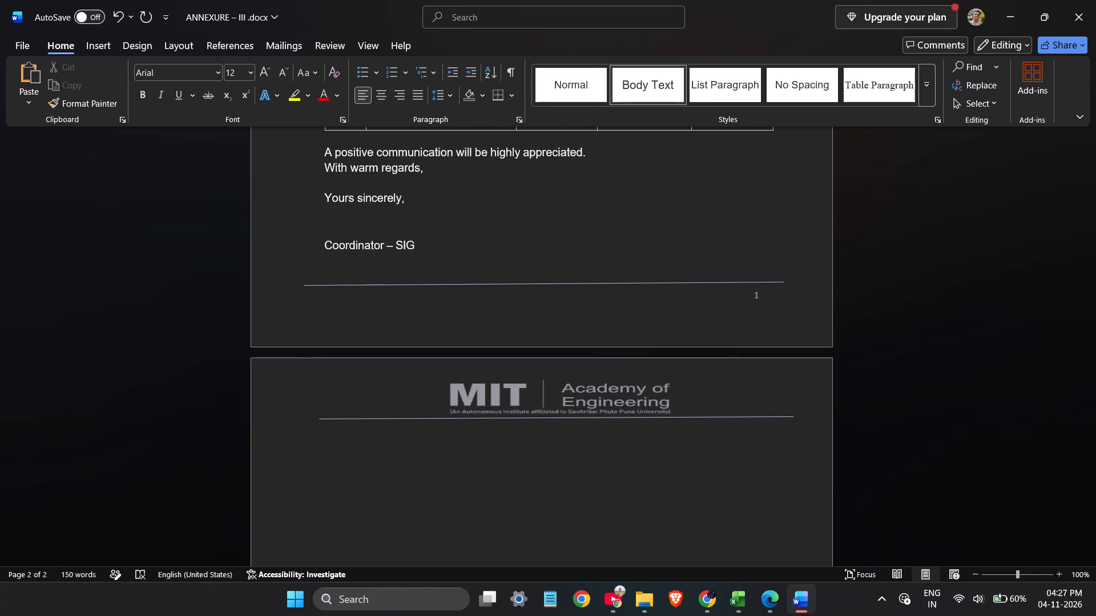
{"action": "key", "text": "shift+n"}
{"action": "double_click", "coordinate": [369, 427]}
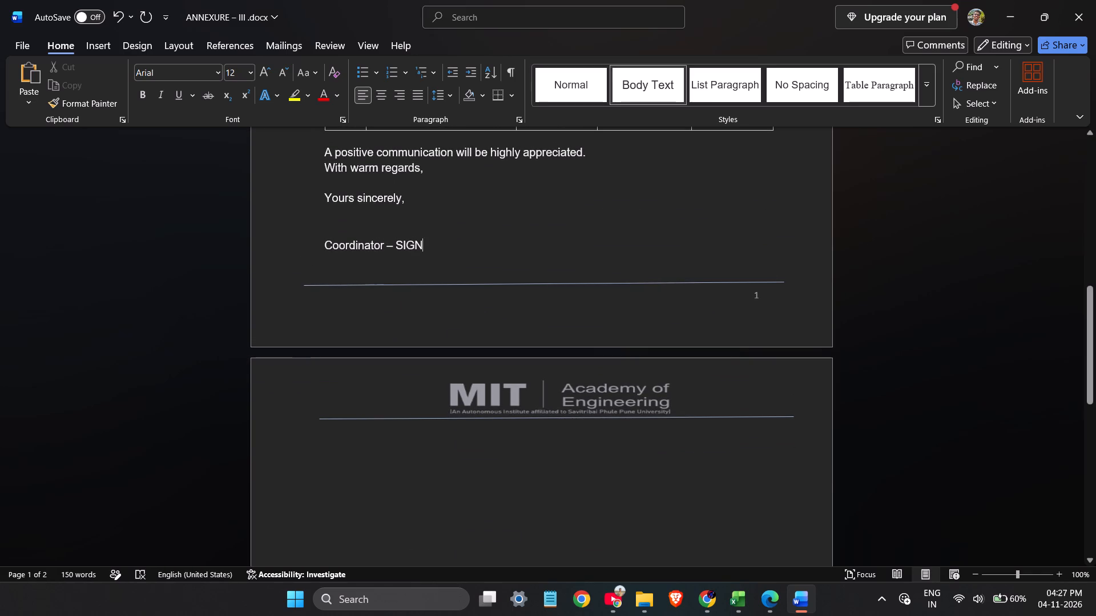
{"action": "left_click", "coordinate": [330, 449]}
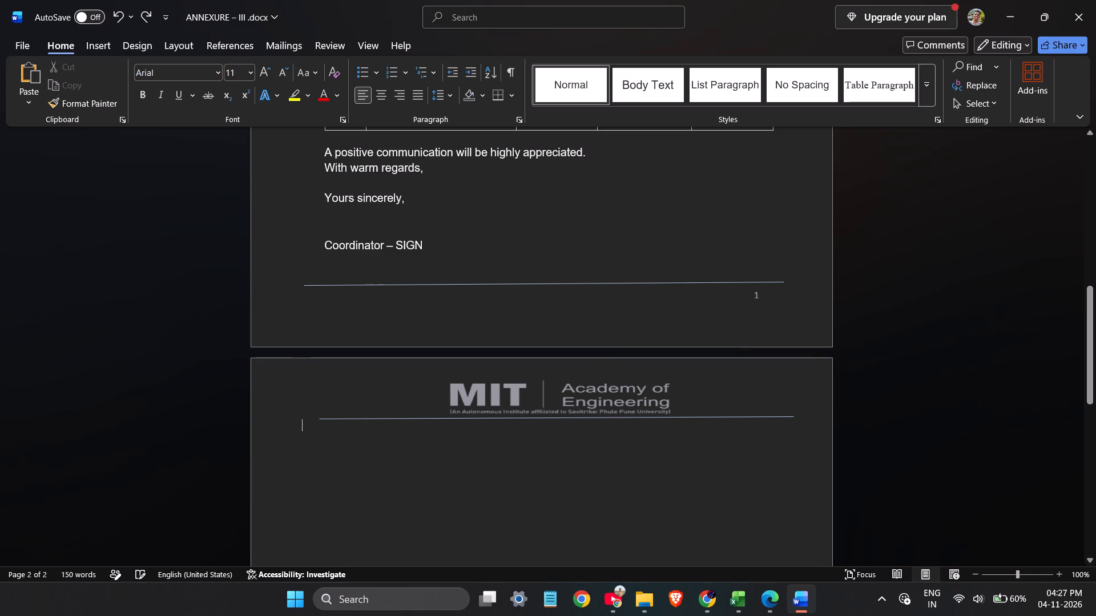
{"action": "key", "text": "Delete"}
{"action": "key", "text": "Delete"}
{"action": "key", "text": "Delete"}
Look over the filled ANNEXURE – III letter, save it and close the document.
{"action": "scroll", "coordinate": [330, 449], "scroll_direction": "up", "scroll_amount": 5}
{"action": "scroll", "coordinate": [330, 449], "scroll_direction": "down", "scroll_amount": 1}
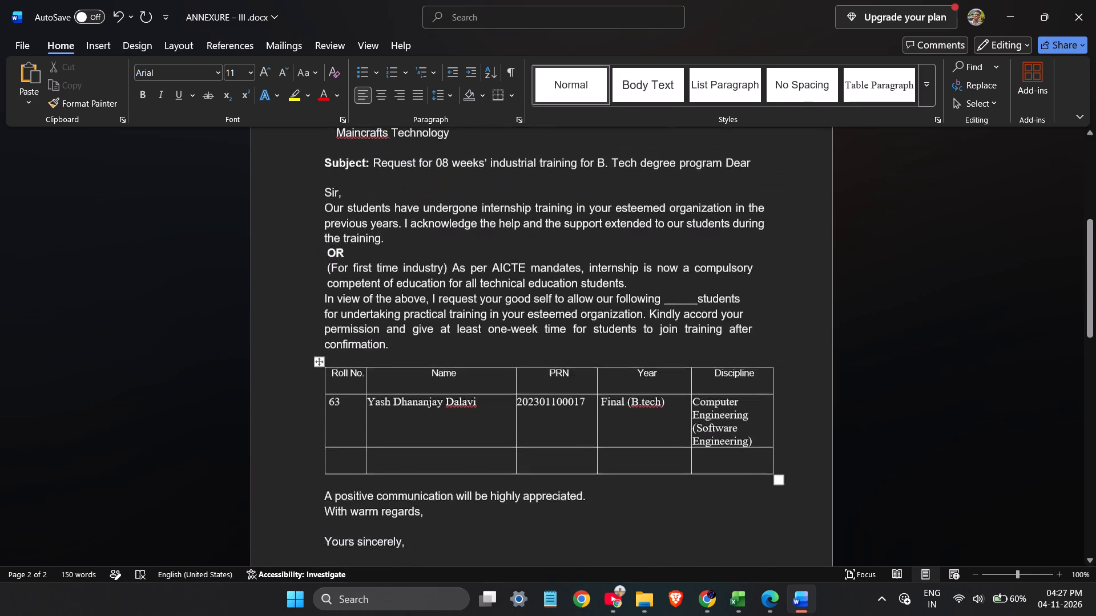
{"action": "scroll", "coordinate": [330, 449], "scroll_direction": "down", "scroll_amount": 1}
{"action": "scroll", "coordinate": [330, 449], "scroll_direction": "up", "scroll_amount": 5}
{"action": "key", "text": "ctrl+s"}
{"action": "key", "text": "ctrl+s"}
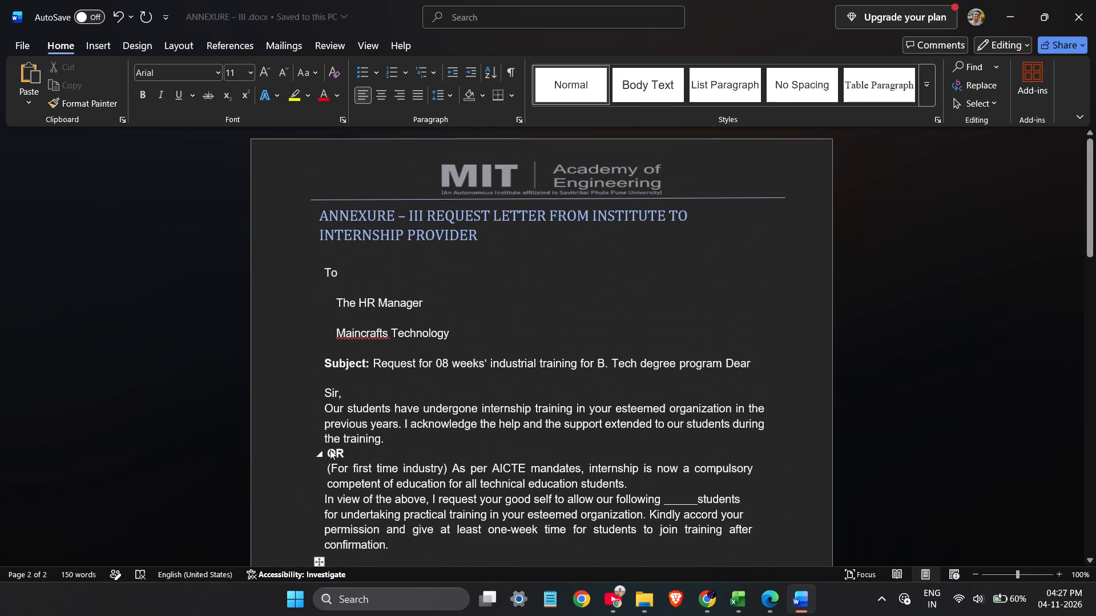
{"action": "key", "text": "ctrl+s"}
{"action": "left_click", "coordinate": [1095, 0]}
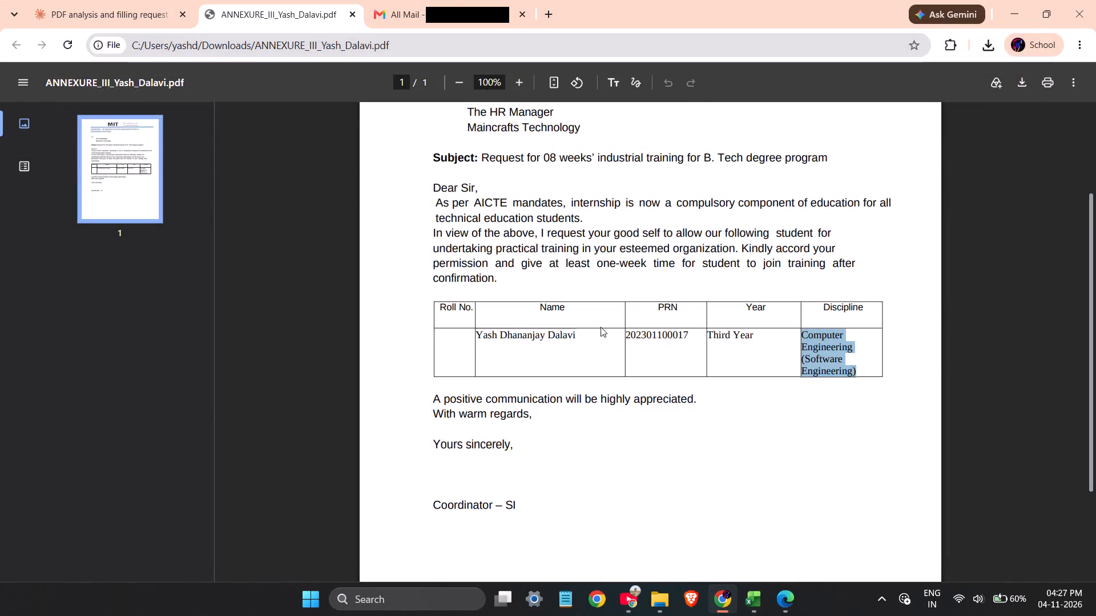
Open ANNEXURE IV .docx from the Downloads folder and examine which parts of the reporting letter need filling.
{"action": "left_click", "coordinate": [660, 612]}
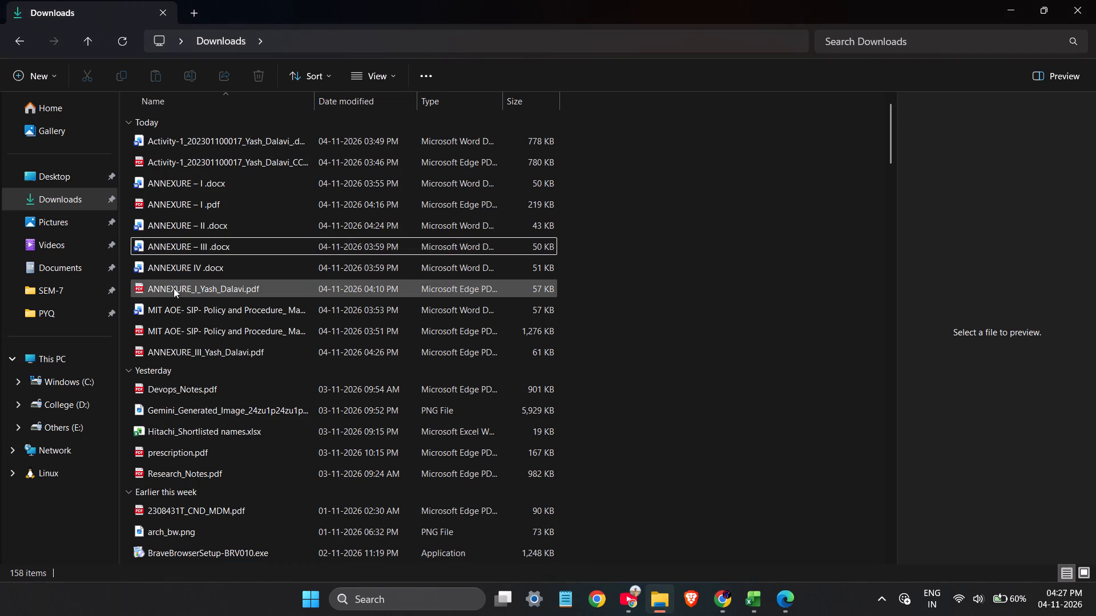
{"action": "double_click", "coordinate": [207, 269]}
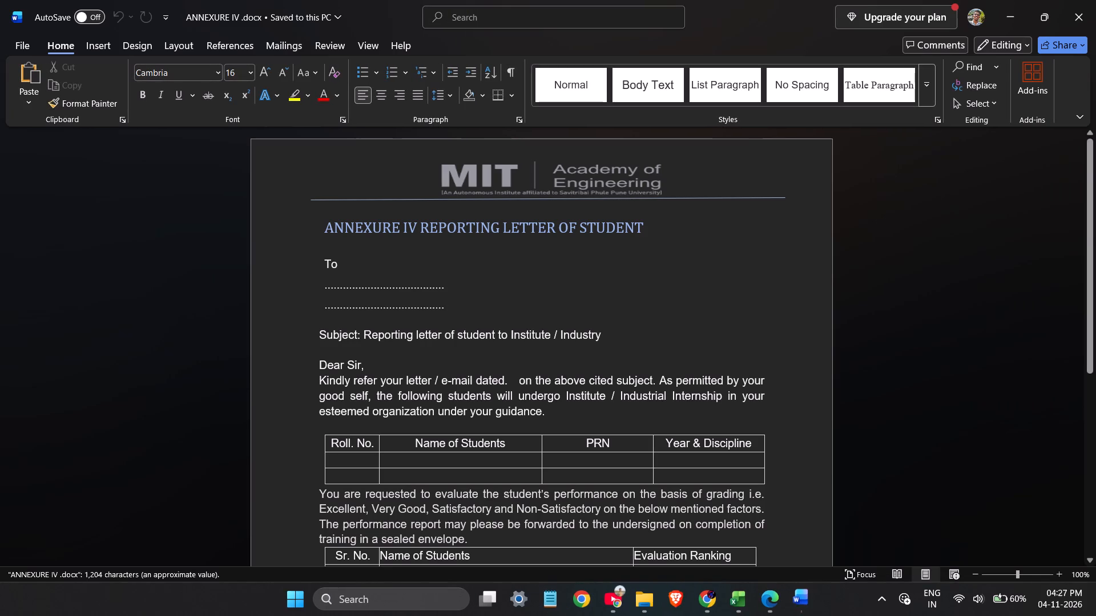
{"action": "scroll", "coordinate": [567, 342], "scroll_direction": "down", "scroll_amount": 3}
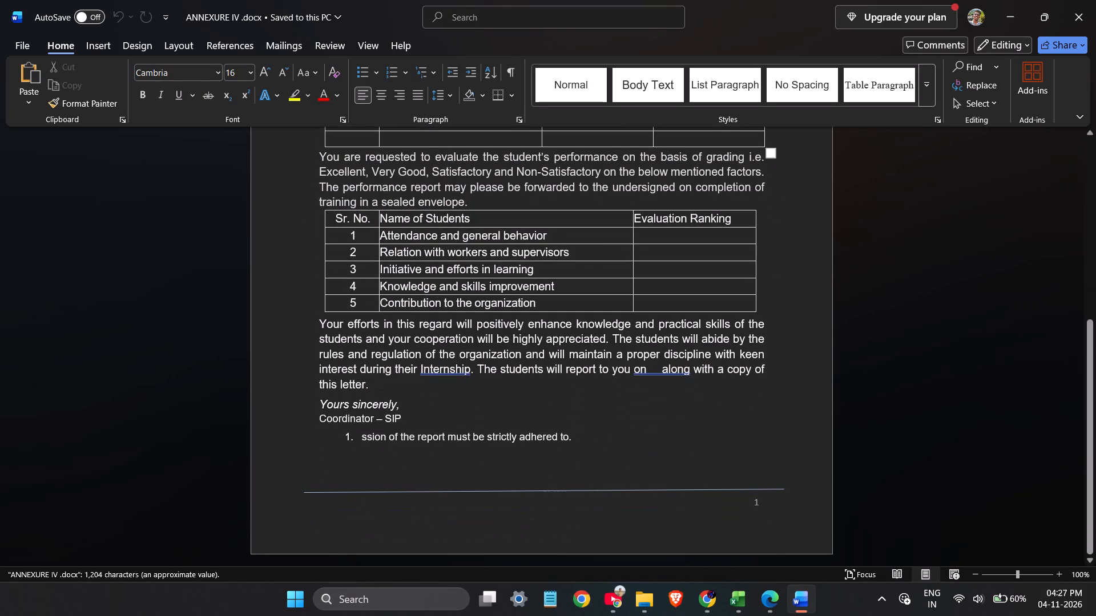
{"action": "scroll", "coordinate": [567, 342], "scroll_direction": "up", "scroll_amount": 1}
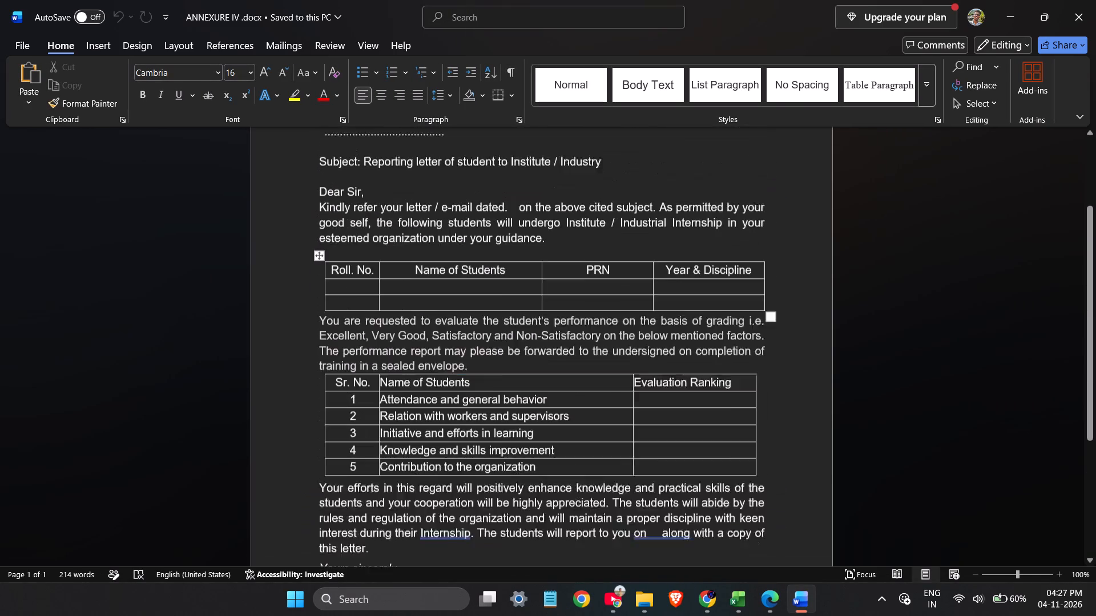
{"action": "scroll", "coordinate": [567, 342], "scroll_direction": "up", "scroll_amount": 2}
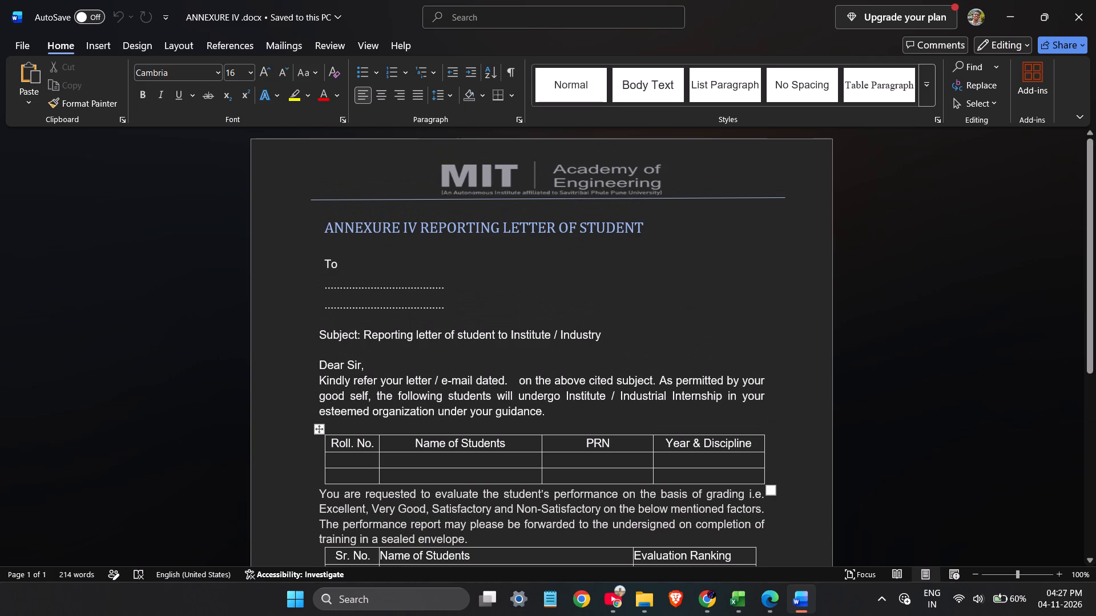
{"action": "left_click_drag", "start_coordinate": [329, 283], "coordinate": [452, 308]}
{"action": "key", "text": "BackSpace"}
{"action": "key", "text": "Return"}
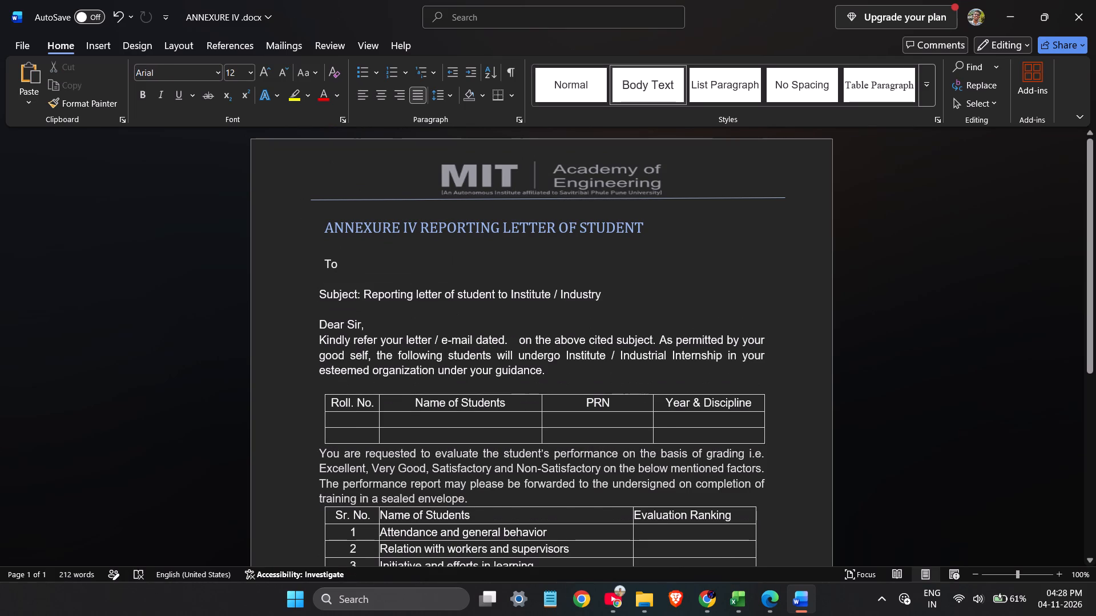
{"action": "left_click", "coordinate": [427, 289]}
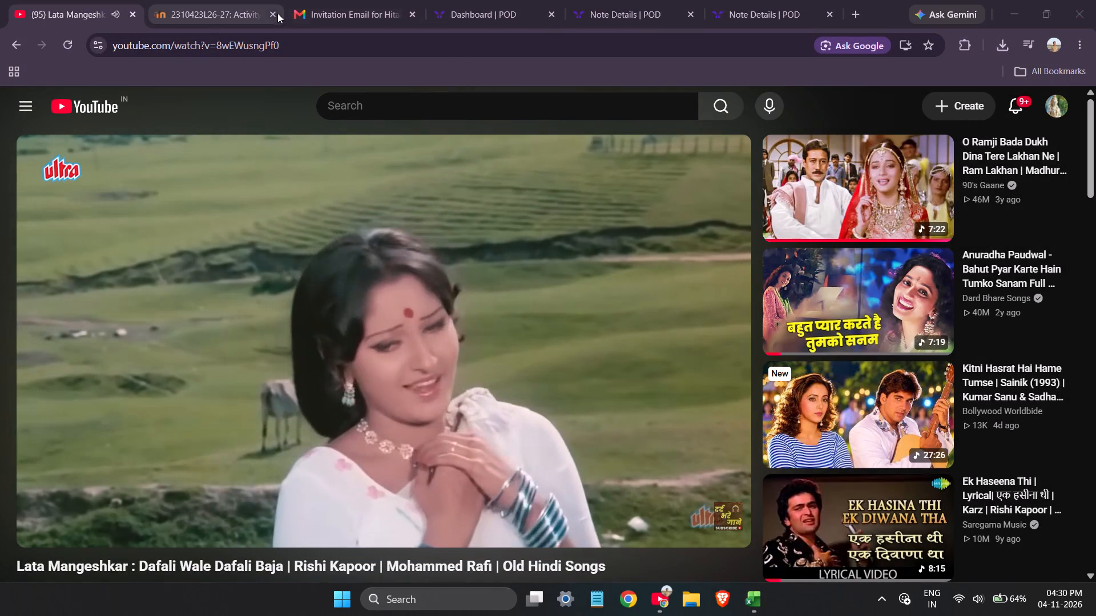
{"action": "left_click", "coordinate": [268, 15]}
{"action": "left_click", "coordinate": [268, 15]}
{"action": "left_click", "coordinate": [268, 15]}
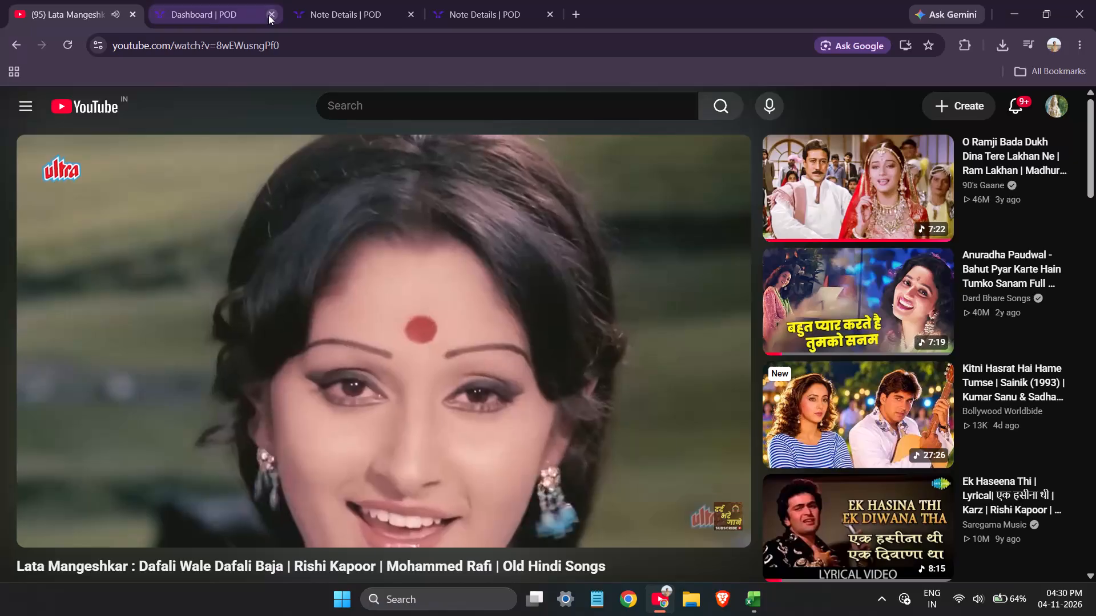
In the other Chrome window, close the POD Dashboard tab and the two POD Note Details tabs.
{"action": "left_click", "coordinate": [268, 15]}
{"action": "left_click", "coordinate": [268, 15]}
{"action": "left_click", "coordinate": [268, 15]}
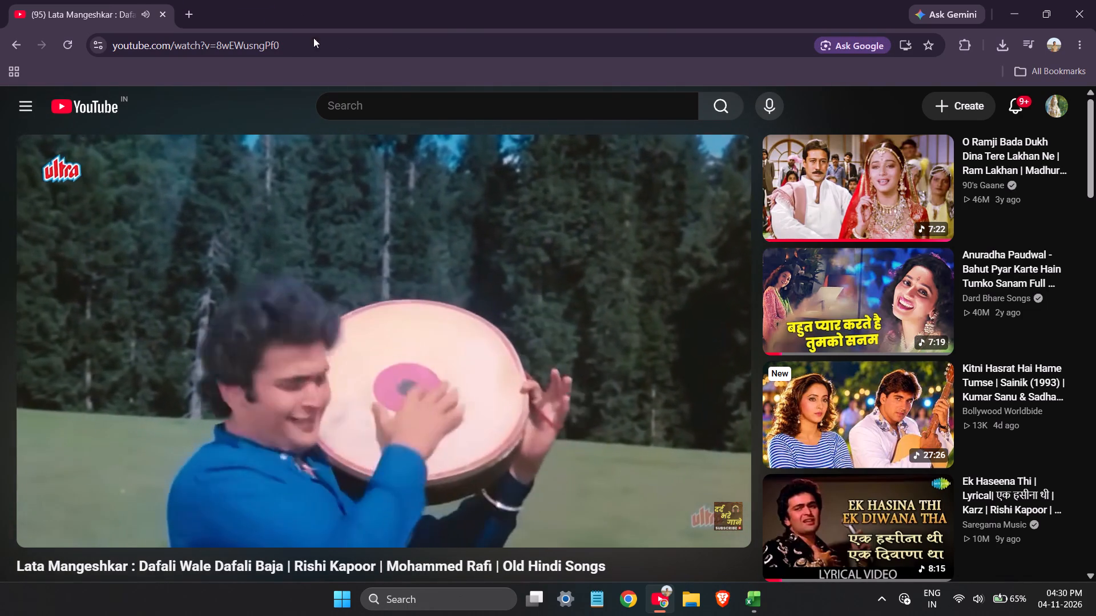
Switch to Excel and look through the candidate names and branches in Hitachi_Shortlisted names.xlsx.
{"action": "left_click", "coordinate": [743, 615]}
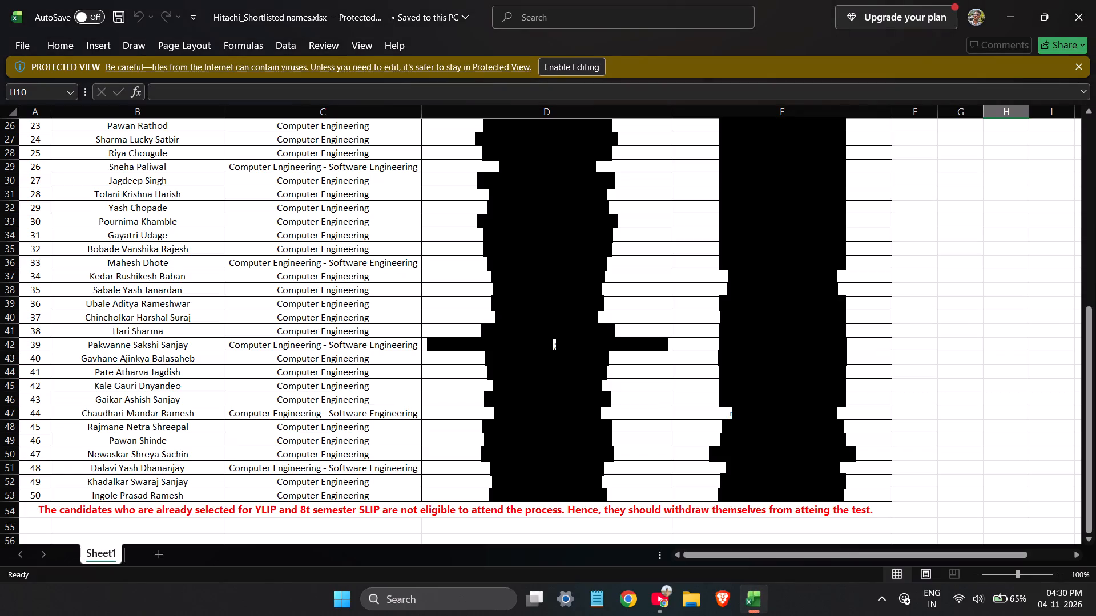
{"action": "scroll", "coordinate": [346, 298], "scroll_direction": "right", "scroll_amount": 1}
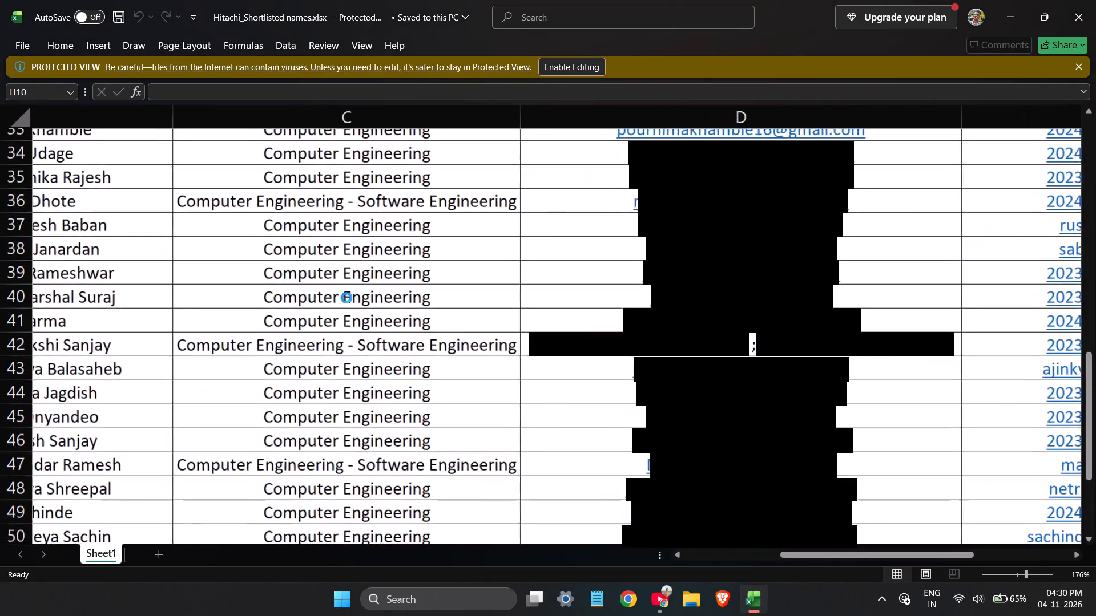
{"action": "scroll", "coordinate": [346, 298], "scroll_direction": "right", "scroll_amount": 1}
{"action": "scroll", "coordinate": [346, 298], "scroll_direction": "down", "scroll_amount": 1}
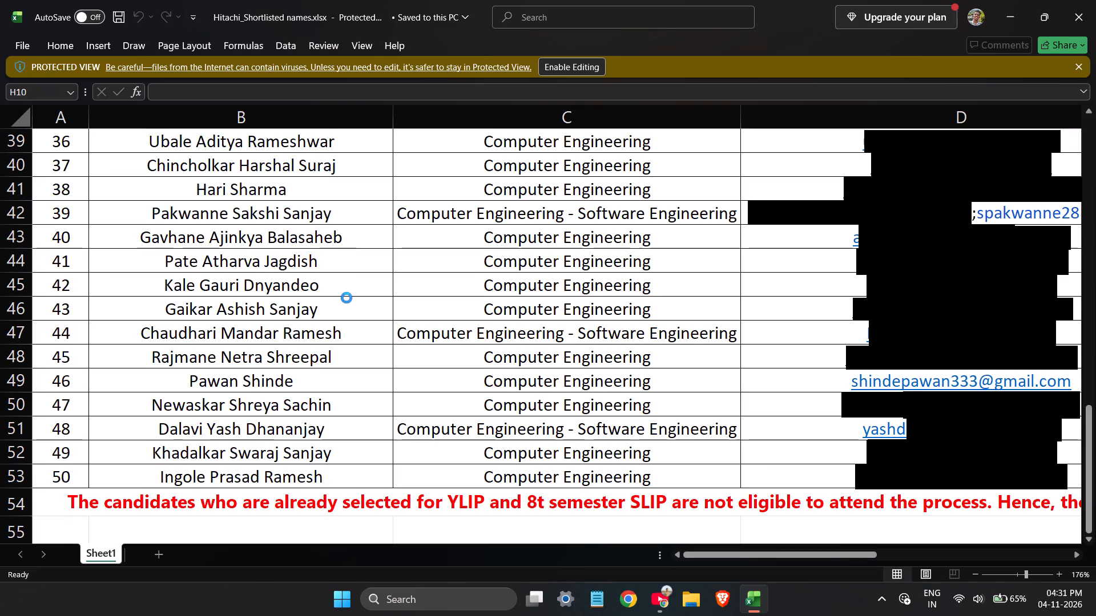
{"action": "scroll", "coordinate": [346, 298], "scroll_direction": "up", "scroll_amount": 1}
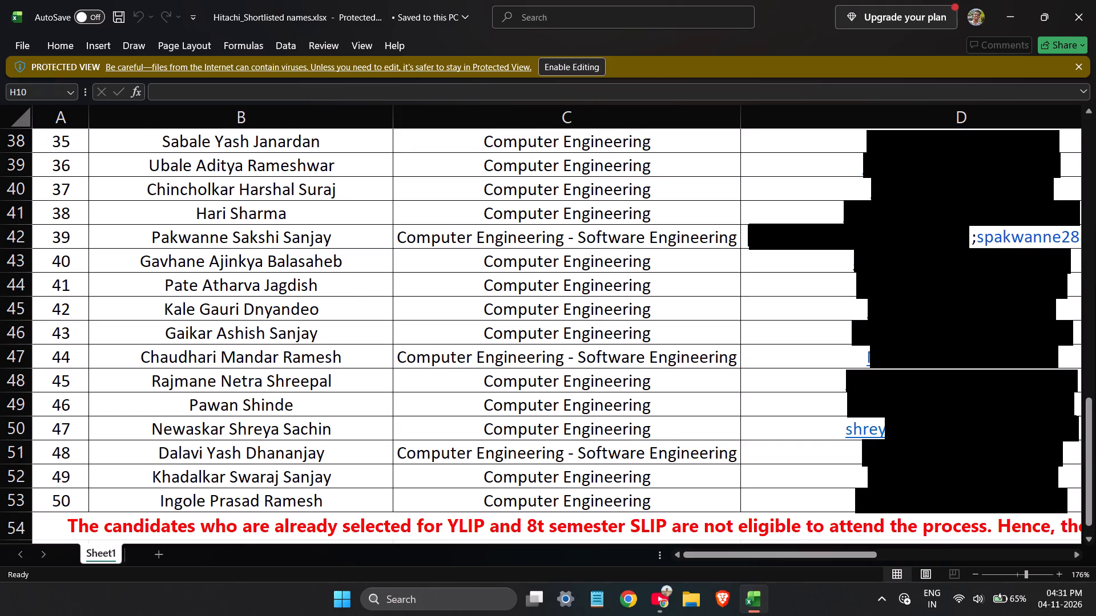
{"action": "scroll", "coordinate": [270, 450], "scroll_direction": "up", "scroll_amount": 1}
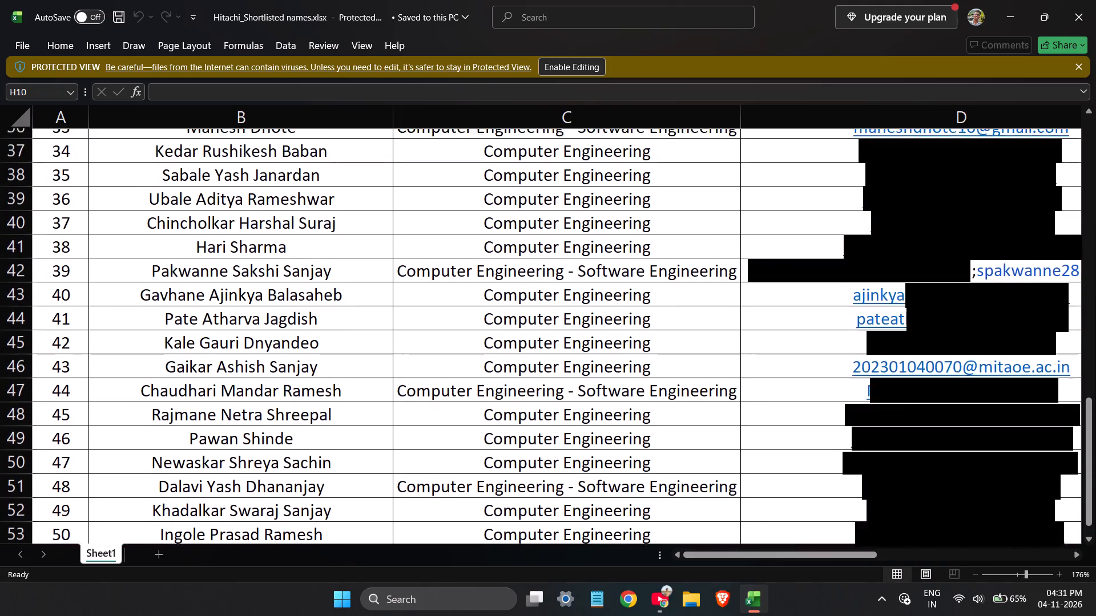
{"action": "scroll", "coordinate": [270, 450], "scroll_direction": "up", "scroll_amount": 3}
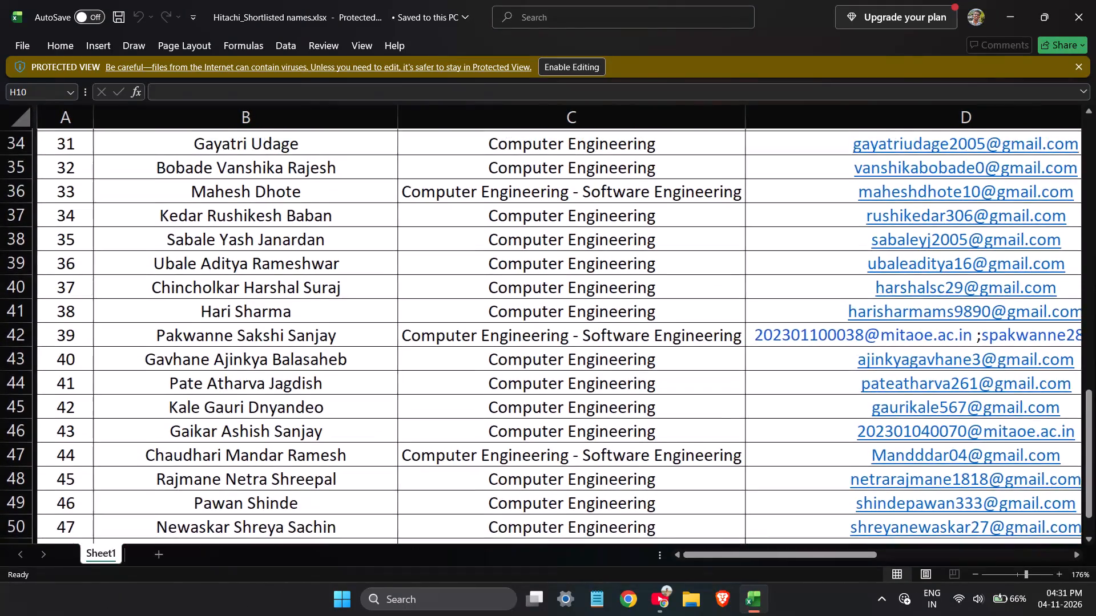
Look back up through the Hitachi shortlist's names and branches to the title and eligibility note.
{"action": "scroll", "coordinate": [270, 450], "scroll_direction": "up", "scroll_amount": 6}
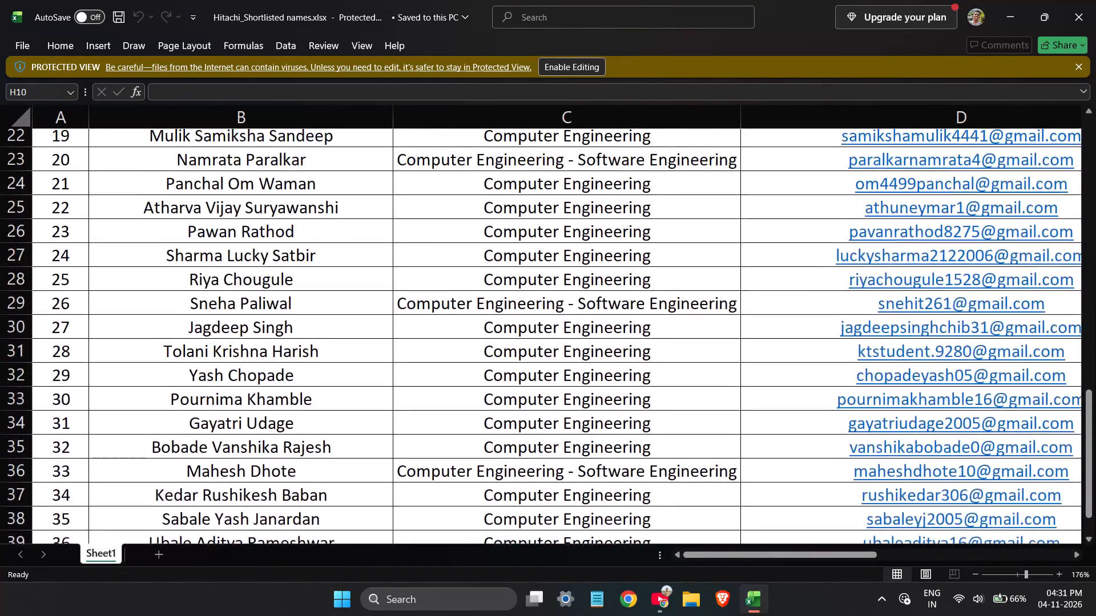
{"action": "scroll", "coordinate": [270, 450], "scroll_direction": "up", "scroll_amount": 2}
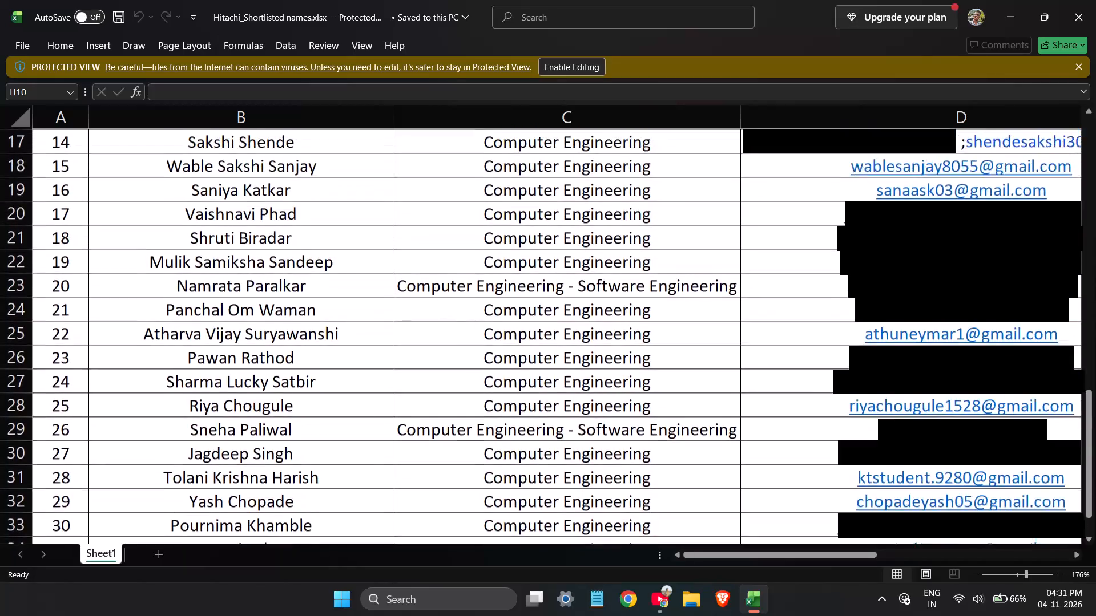
{"action": "scroll", "coordinate": [270, 450], "scroll_direction": "up", "scroll_amount": 3}
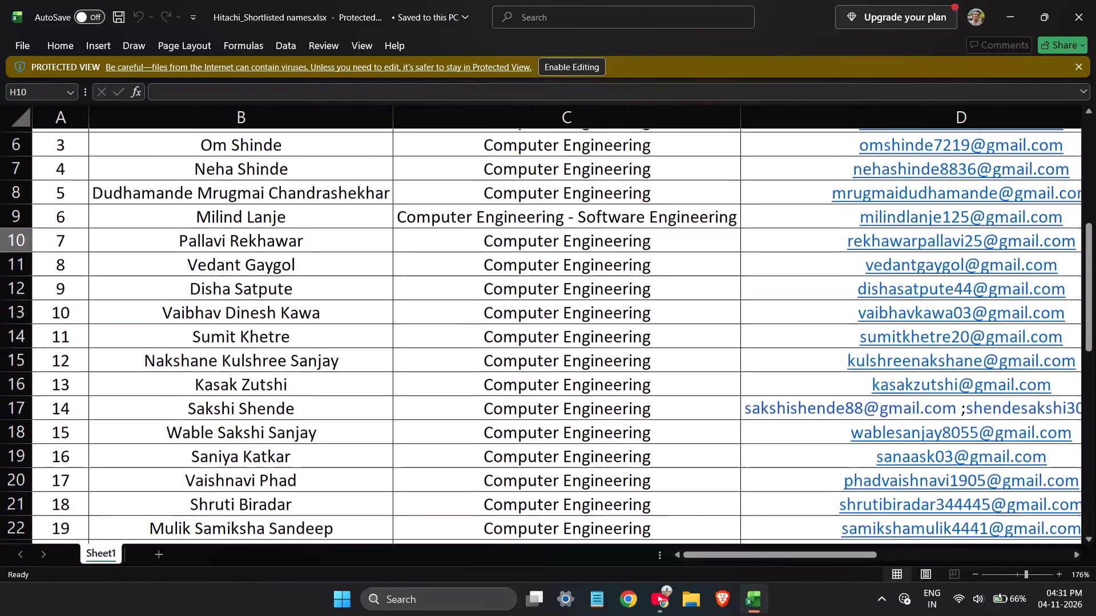
{"action": "scroll", "coordinate": [270, 450], "scroll_direction": "up", "scroll_amount": 1}
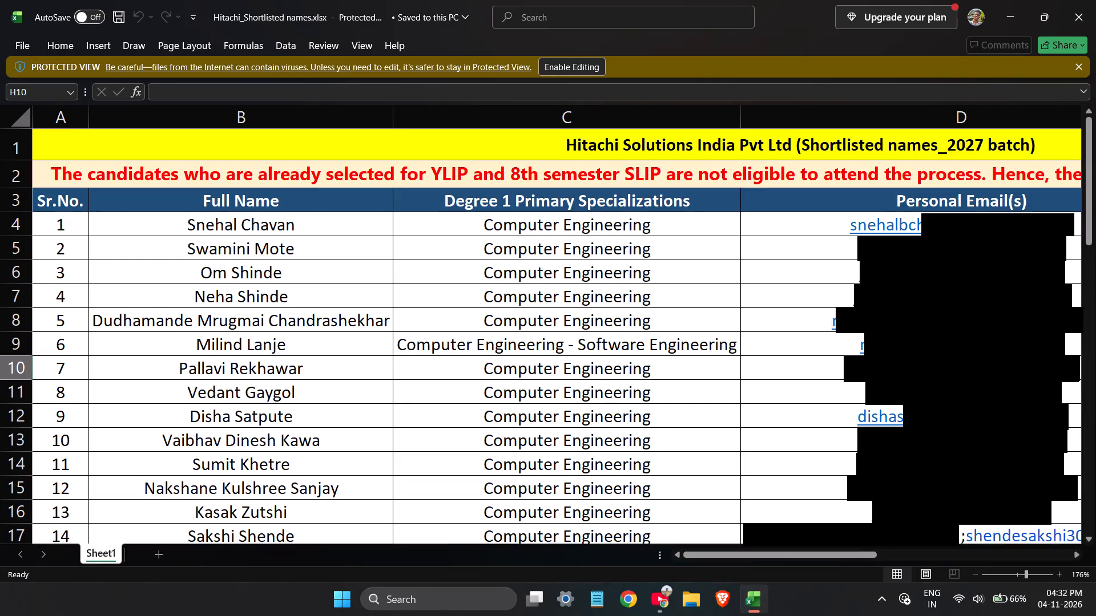
Read the shortlist's names and specializations from the first candidate down to the closing note.
{"action": "scroll", "coordinate": [270, 450], "scroll_direction": "down", "scroll_amount": 2}
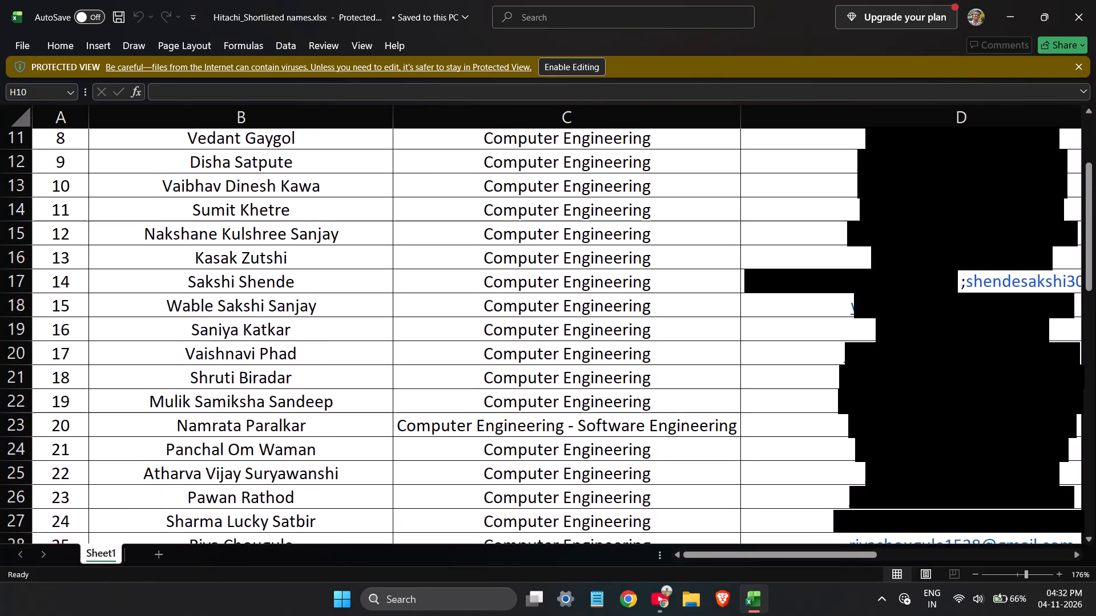
{"action": "scroll", "coordinate": [270, 450], "scroll_direction": "down", "scroll_amount": 4}
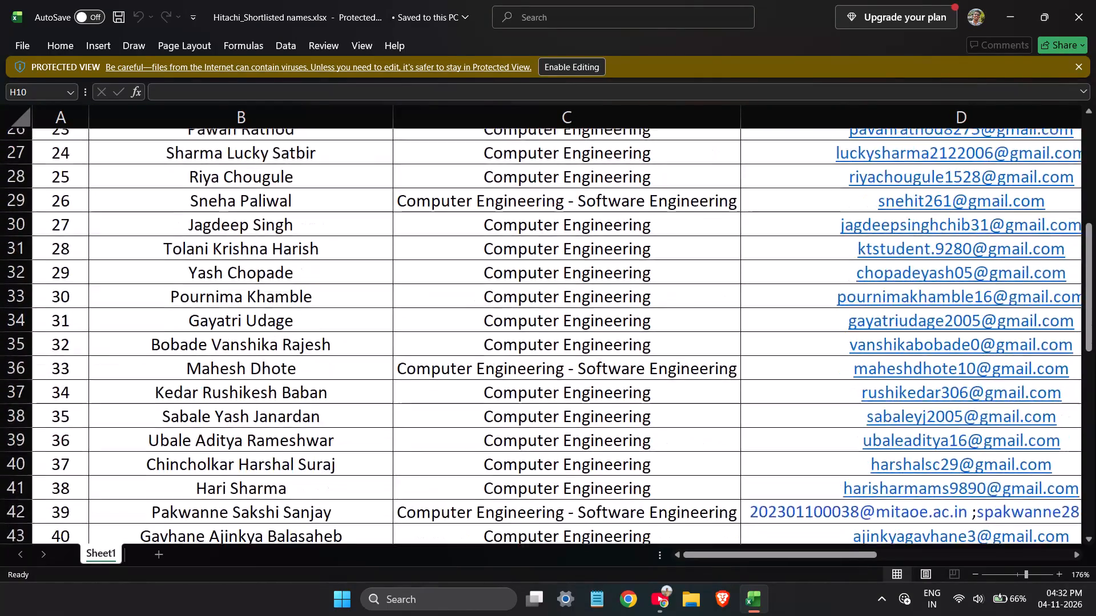
{"action": "scroll", "coordinate": [270, 450], "scroll_direction": "down", "scroll_amount": 2}
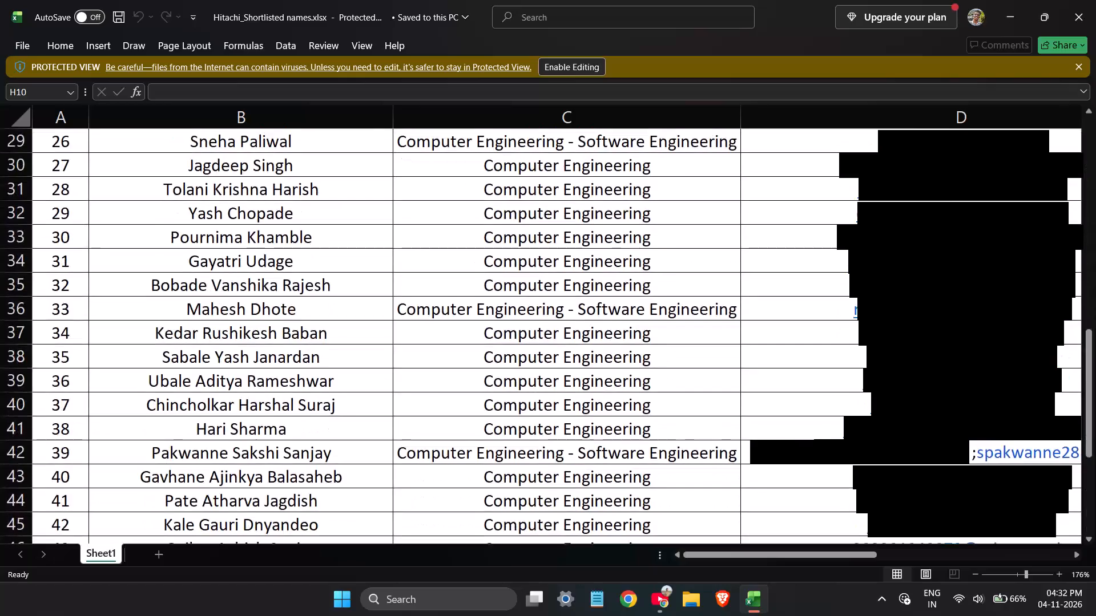
{"action": "scroll", "coordinate": [270, 450], "scroll_direction": "down", "scroll_amount": 3}
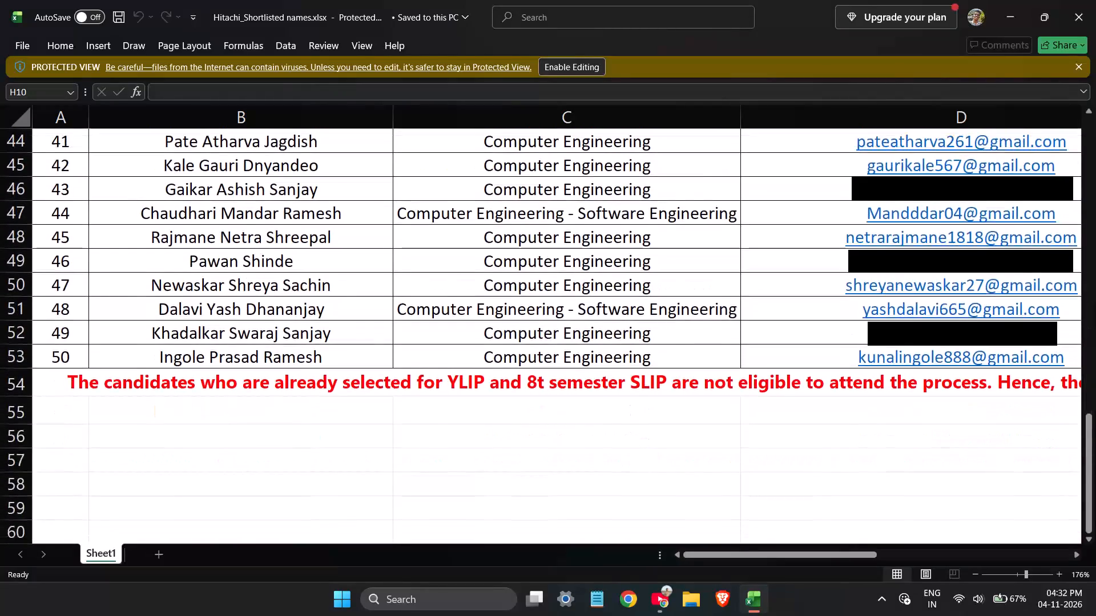
Recheck the candidate names and specializations from the last entry back to the first, then close Hitachi_Shortlisted names.xlsx.
{"action": "scroll", "coordinate": [270, 450], "scroll_direction": "up", "scroll_amount": 3}
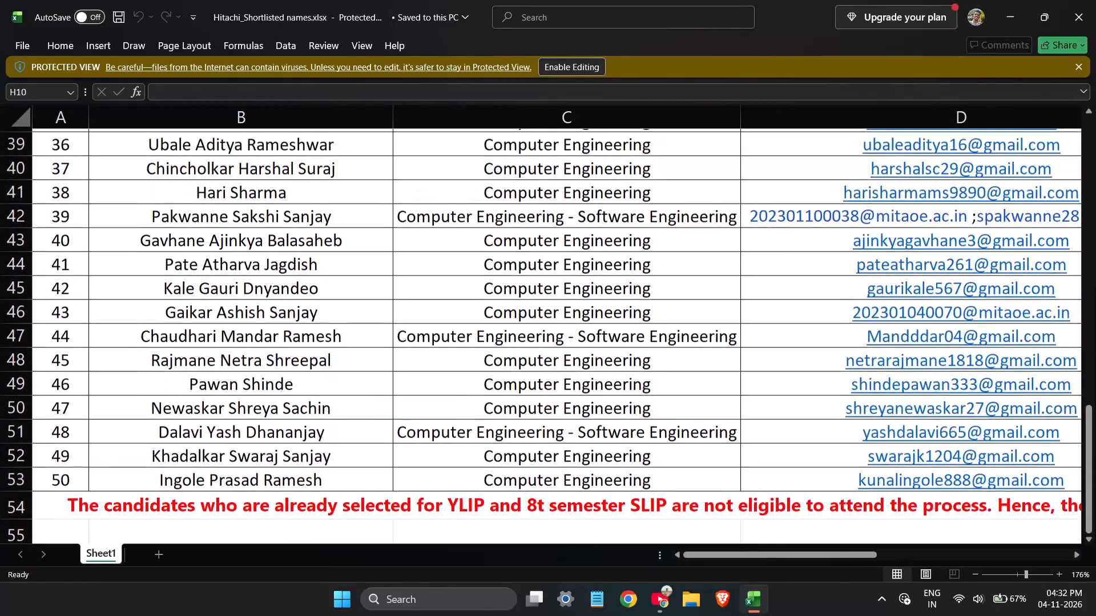
{"action": "scroll", "coordinate": [270, 450], "scroll_direction": "up", "scroll_amount": 3}
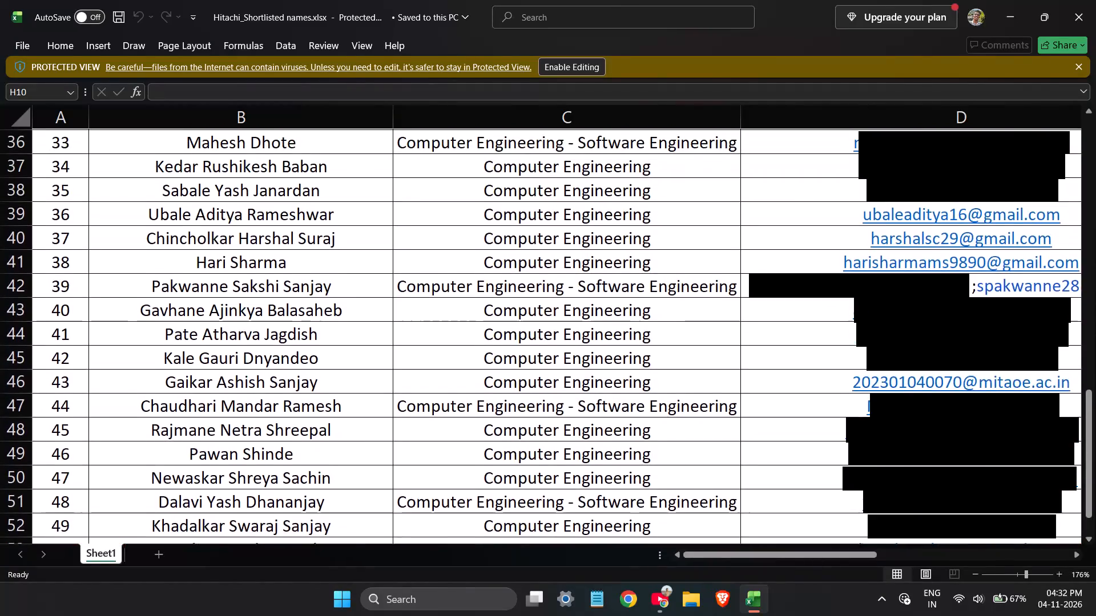
{"action": "scroll", "coordinate": [270, 450], "scroll_direction": "up", "scroll_amount": 3}
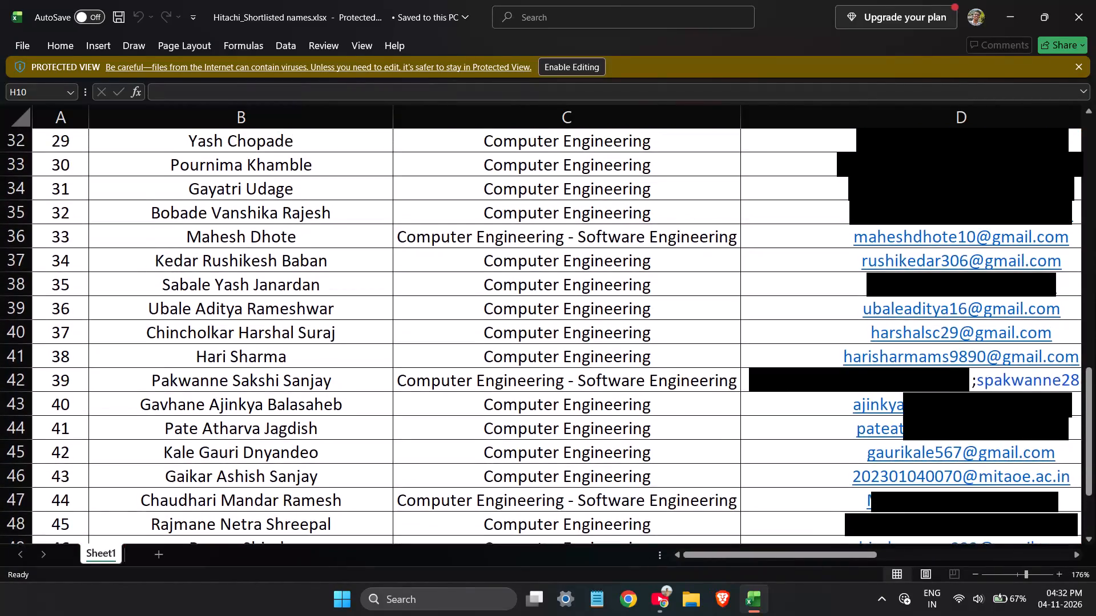
{"action": "scroll", "coordinate": [270, 450], "scroll_direction": "up", "scroll_amount": 3}
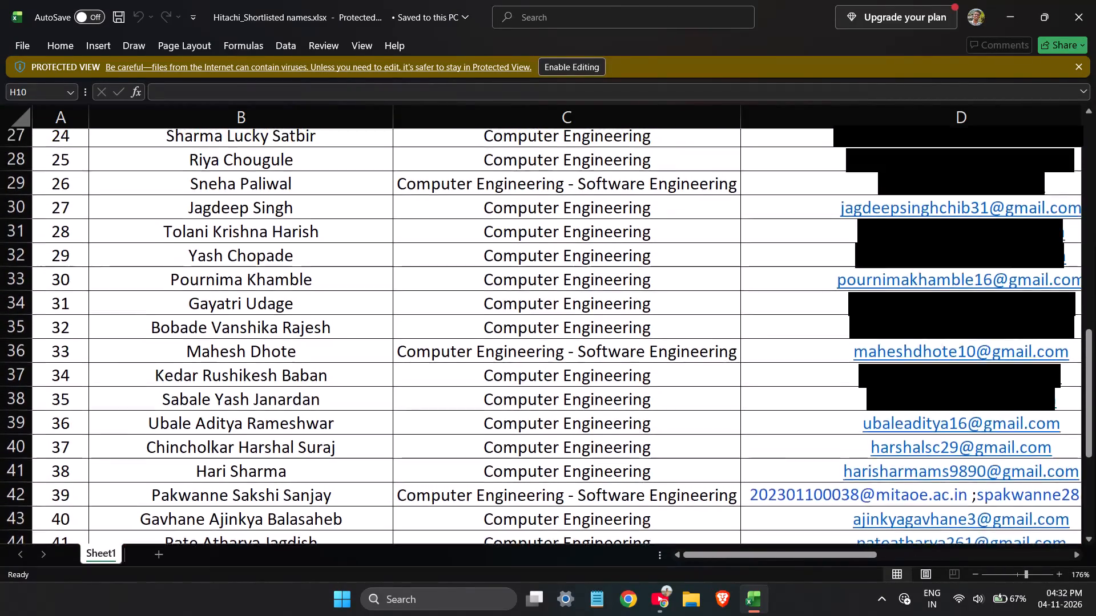
{"action": "scroll", "coordinate": [270, 450], "scroll_direction": "up", "scroll_amount": 2}
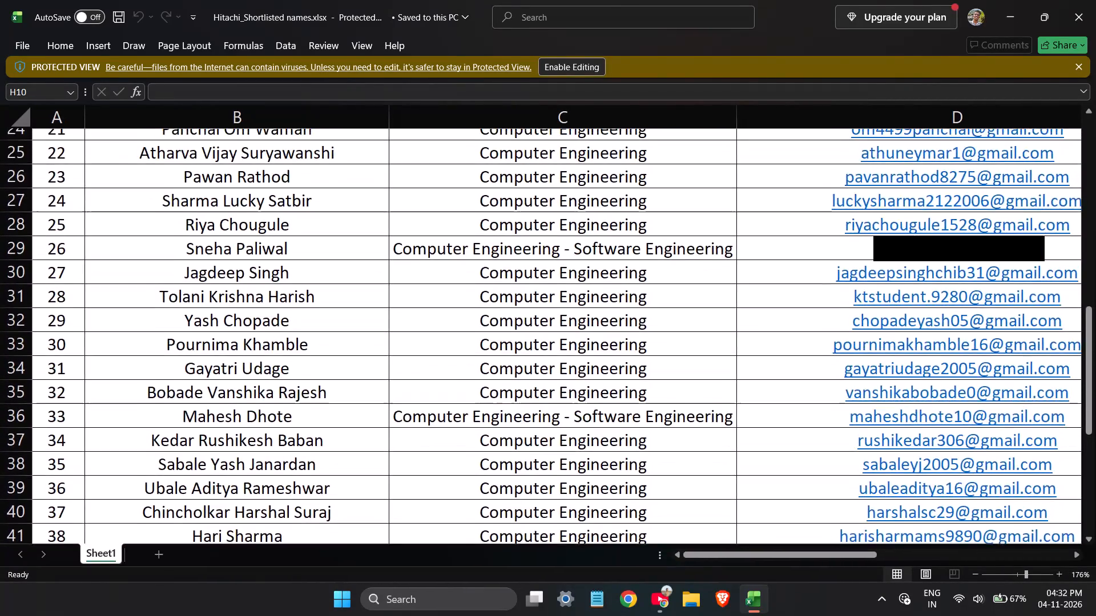
{"action": "scroll", "coordinate": [270, 450], "scroll_direction": "up", "scroll_amount": 3}
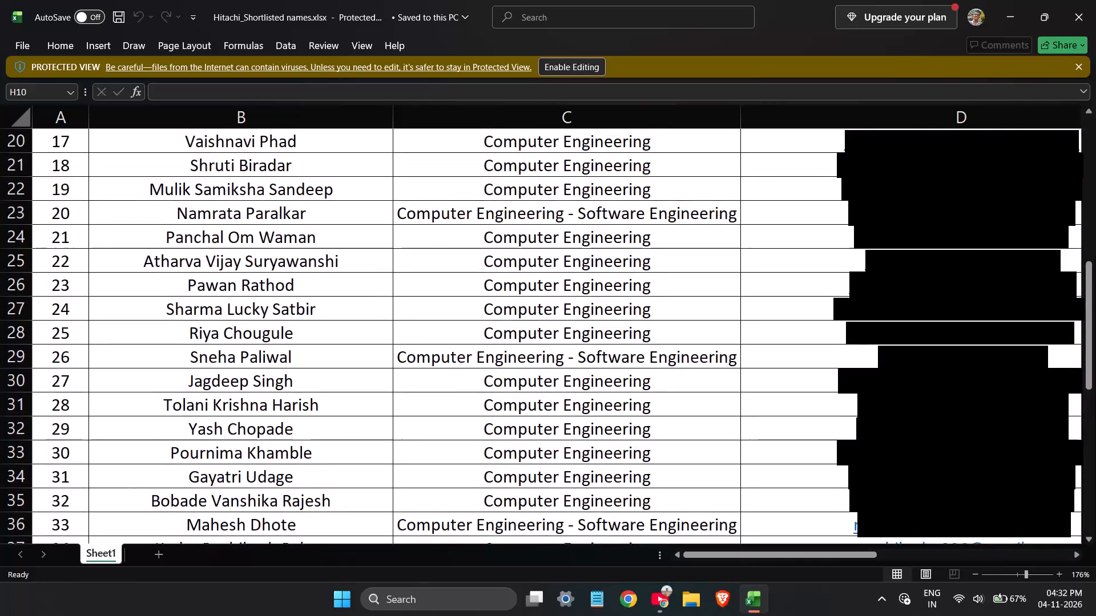
{"action": "scroll", "coordinate": [270, 450], "scroll_direction": "up", "scroll_amount": 3}
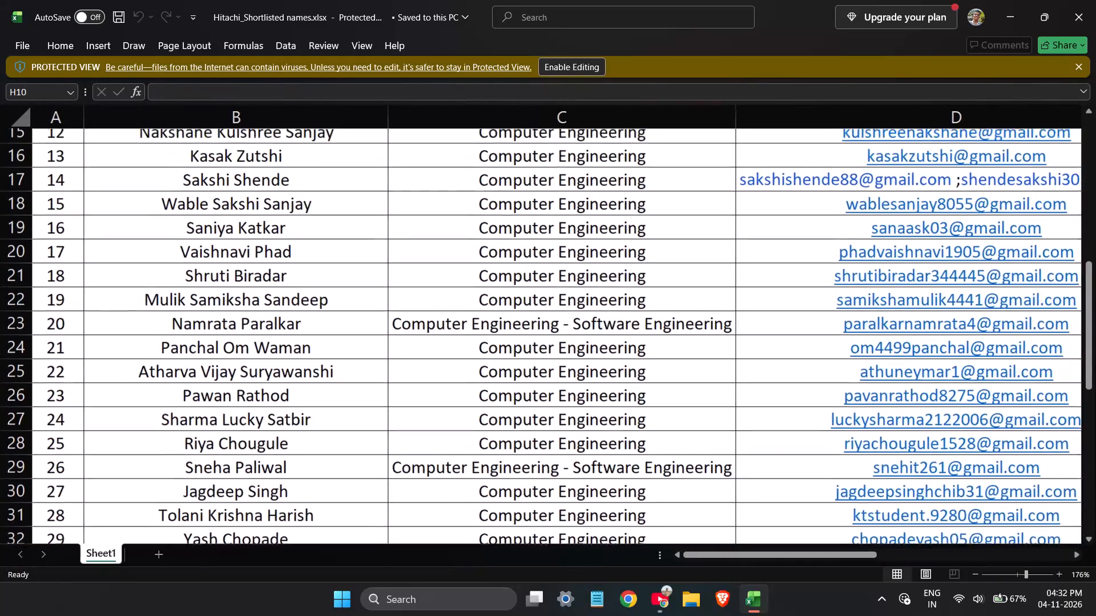
{"action": "scroll", "coordinate": [270, 450], "scroll_direction": "up", "scroll_amount": 3}
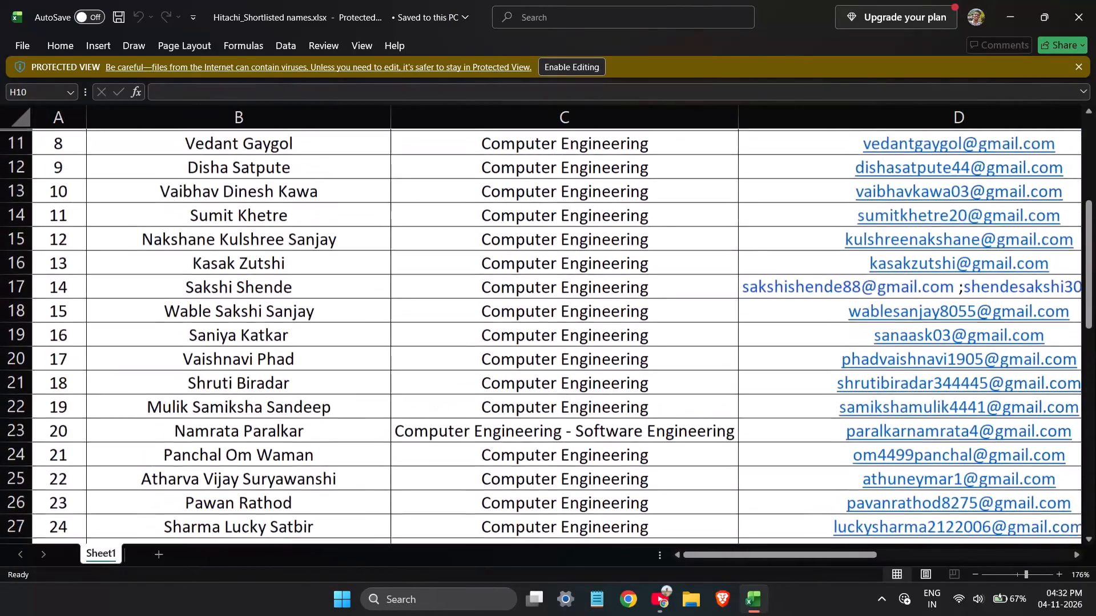
{"action": "scroll", "coordinate": [270, 450], "scroll_direction": "up", "scroll_amount": 3}
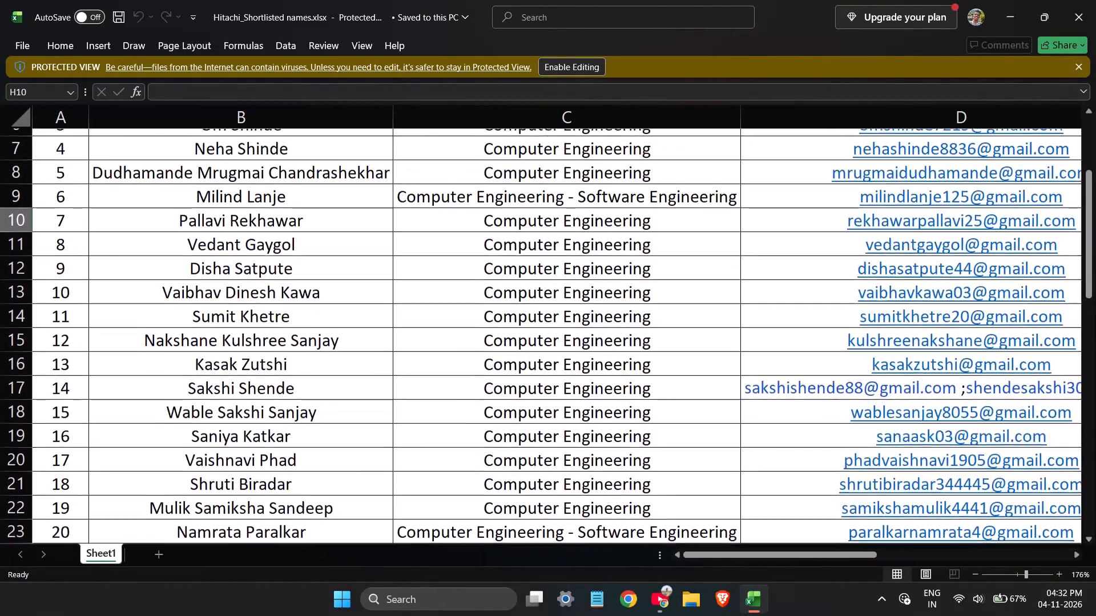
{"action": "scroll", "coordinate": [270, 450], "scroll_direction": "up", "scroll_amount": 2}
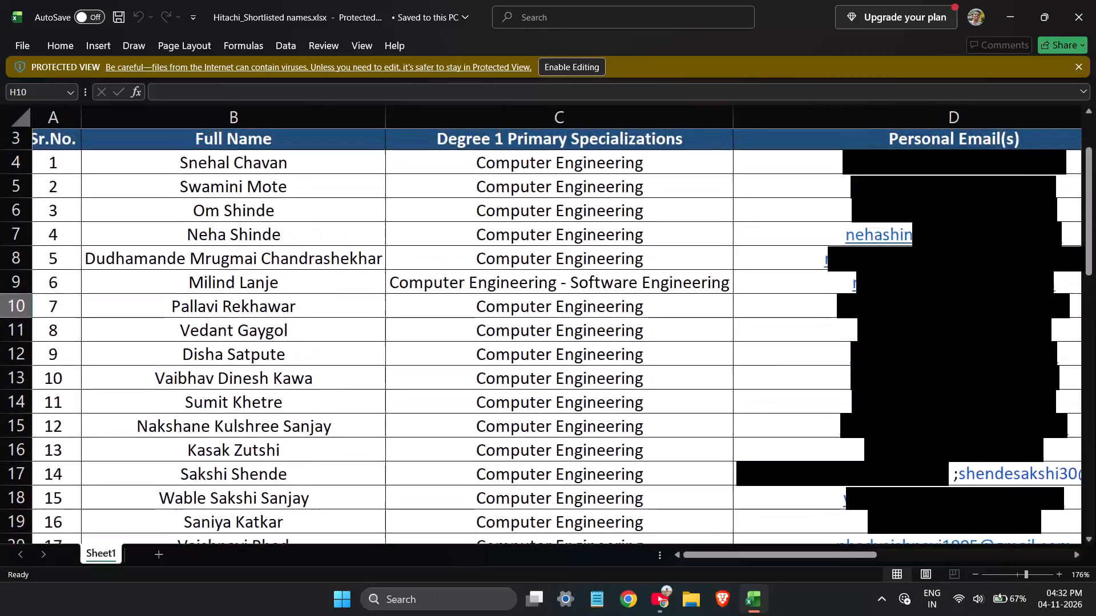
{"action": "scroll", "coordinate": [270, 450], "scroll_direction": "up", "scroll_amount": 2}
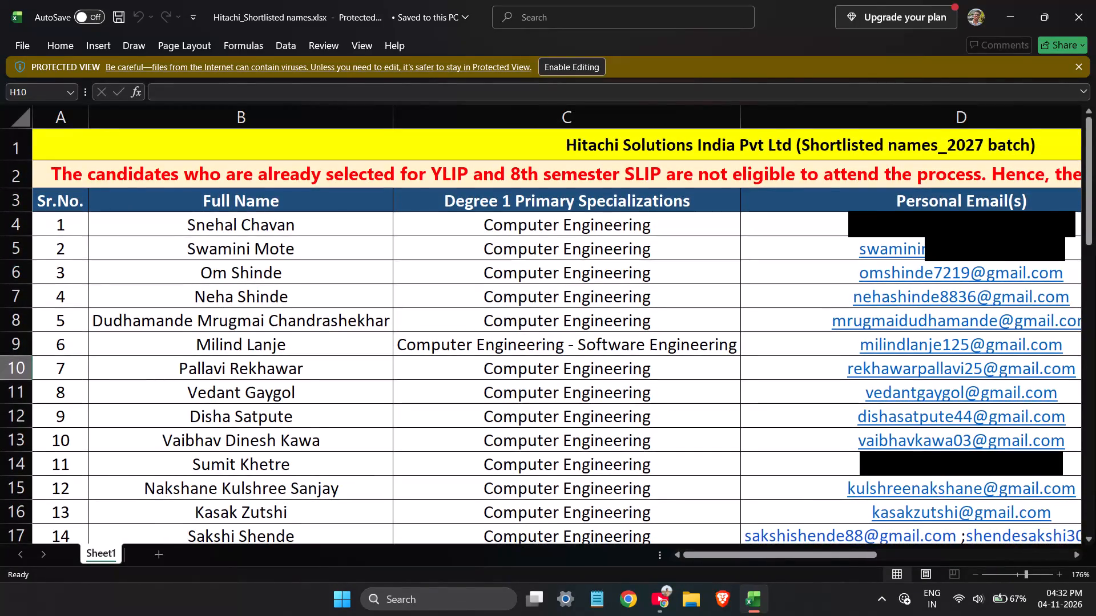
{"action": "scroll", "coordinate": [270, 450], "scroll_direction": "up", "scroll_amount": 1}
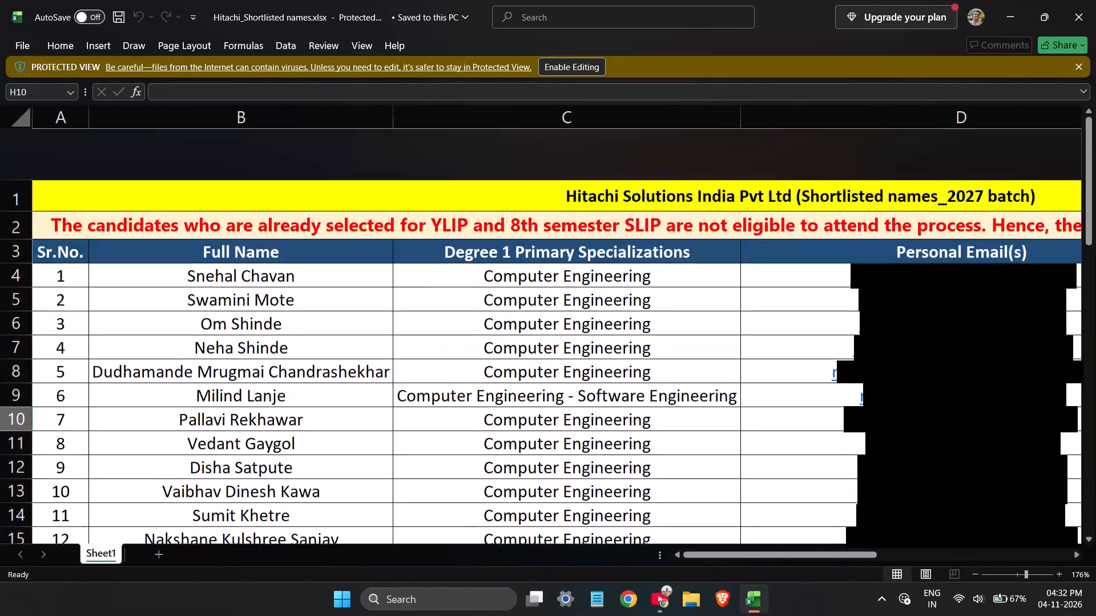
{"action": "scroll", "coordinate": [270, 450], "scroll_direction": "up", "scroll_amount": 1}
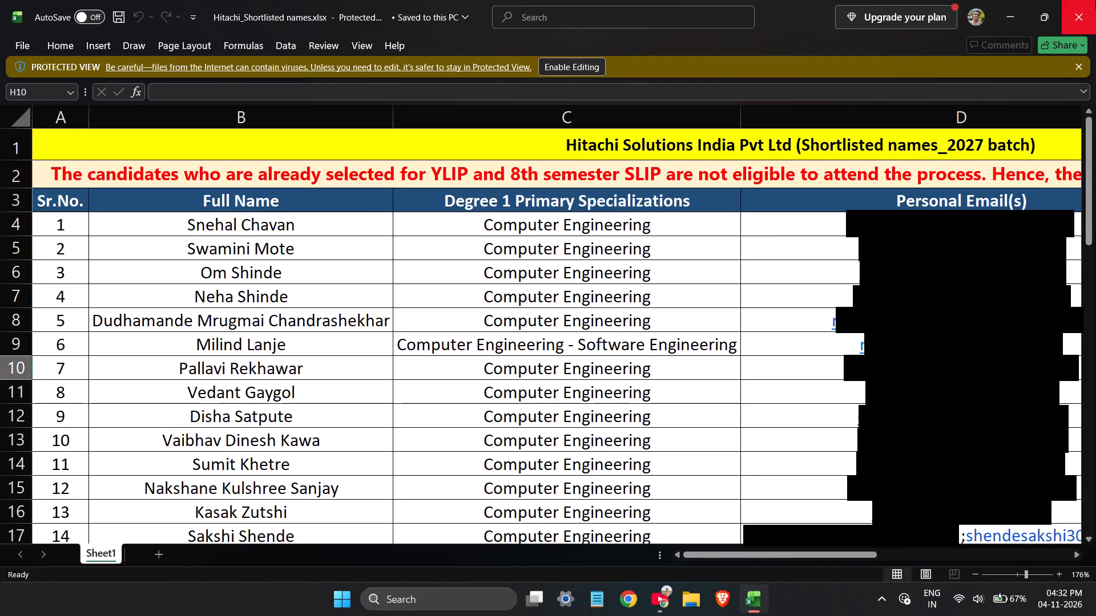
{"action": "left_click", "coordinate": [1095, 0]}
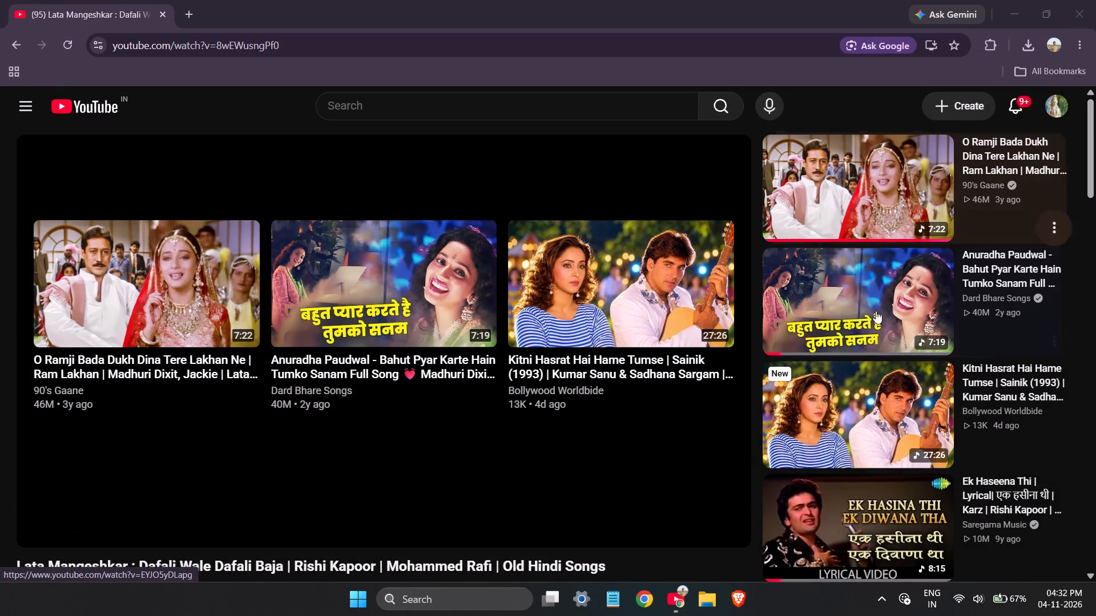
Play the "Kya Mausam Aaya Hai" song from Anari out of YouTube's recommended videos, skipping the advertisement.
{"action": "scroll", "coordinate": [868, 372], "scroll_direction": "down", "scroll_amount": 3}
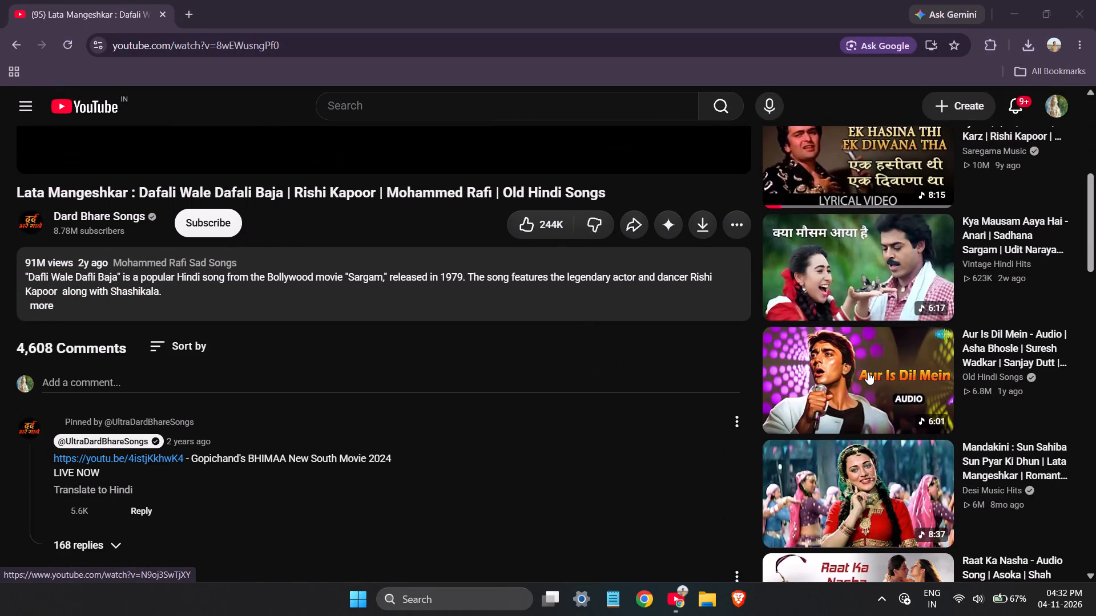
{"action": "scroll", "coordinate": [868, 372], "scroll_direction": "down", "scroll_amount": 1}
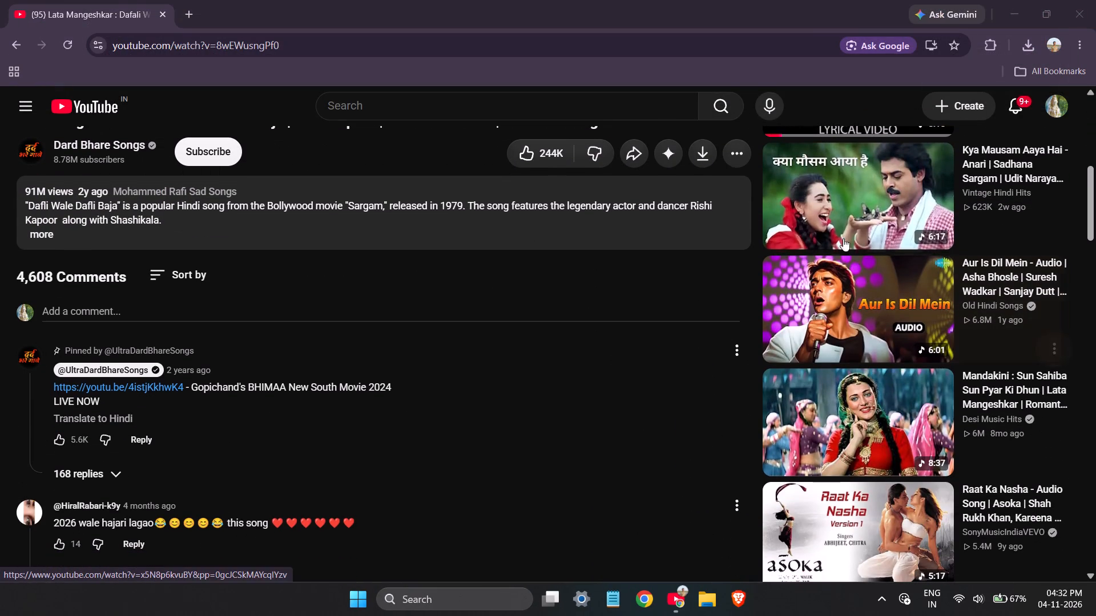
{"action": "left_click", "coordinate": [836, 219]}
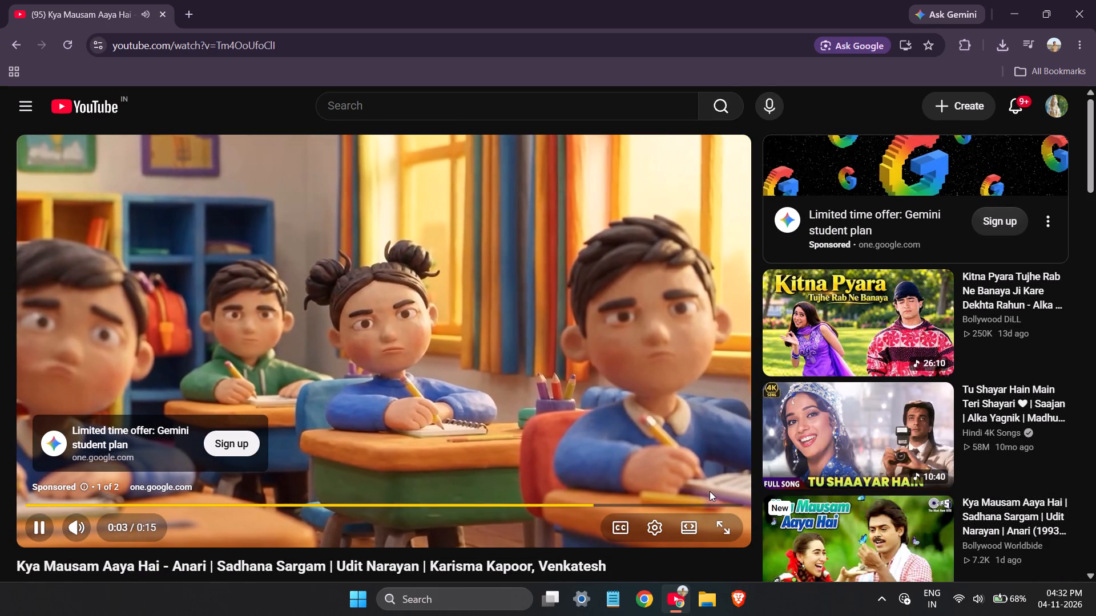
{"action": "left_click", "coordinate": [710, 491]}
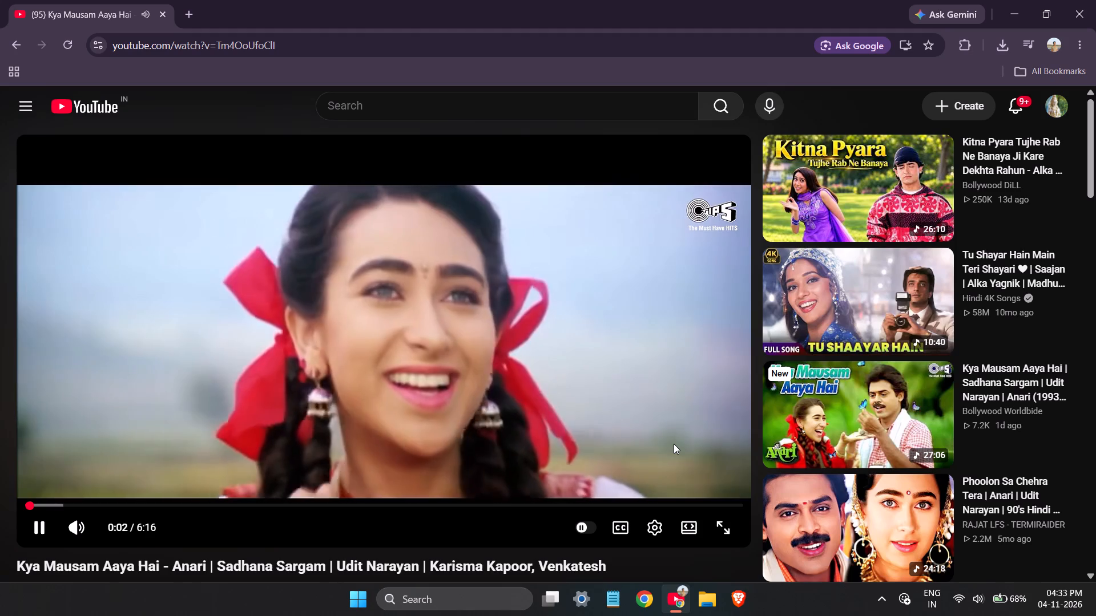
Open a new browser tab beside the playing YouTube video.
{"action": "left_click", "coordinate": [187, 1]}
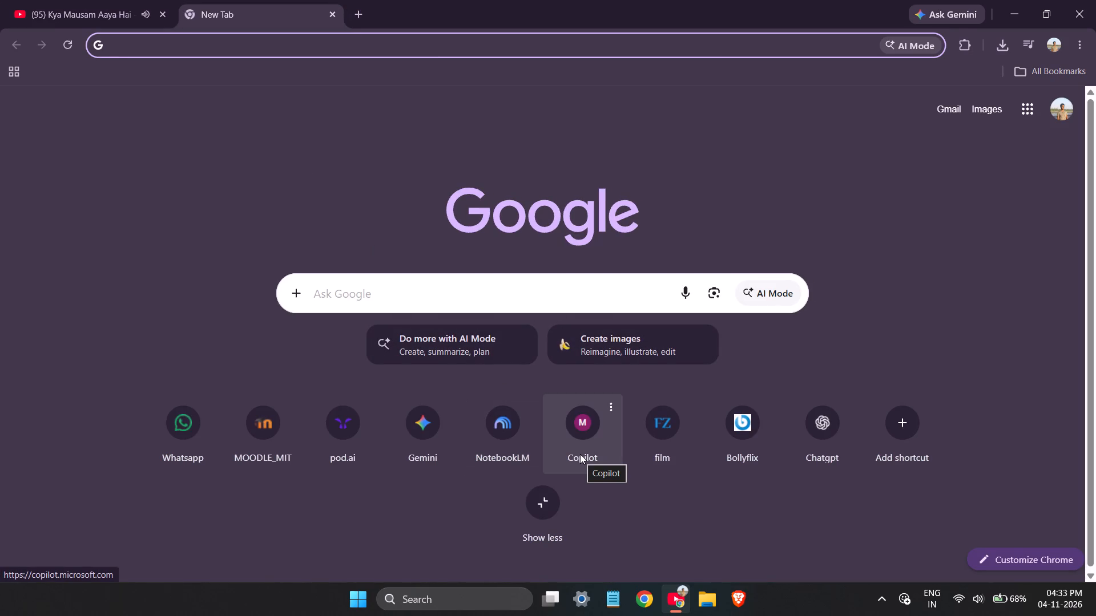
Search Windows for "kuro" and launch the matching result.
{"action": "left_click", "coordinate": [356, 599]}
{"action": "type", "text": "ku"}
{"action": "left_click", "coordinate": [364, 601]}
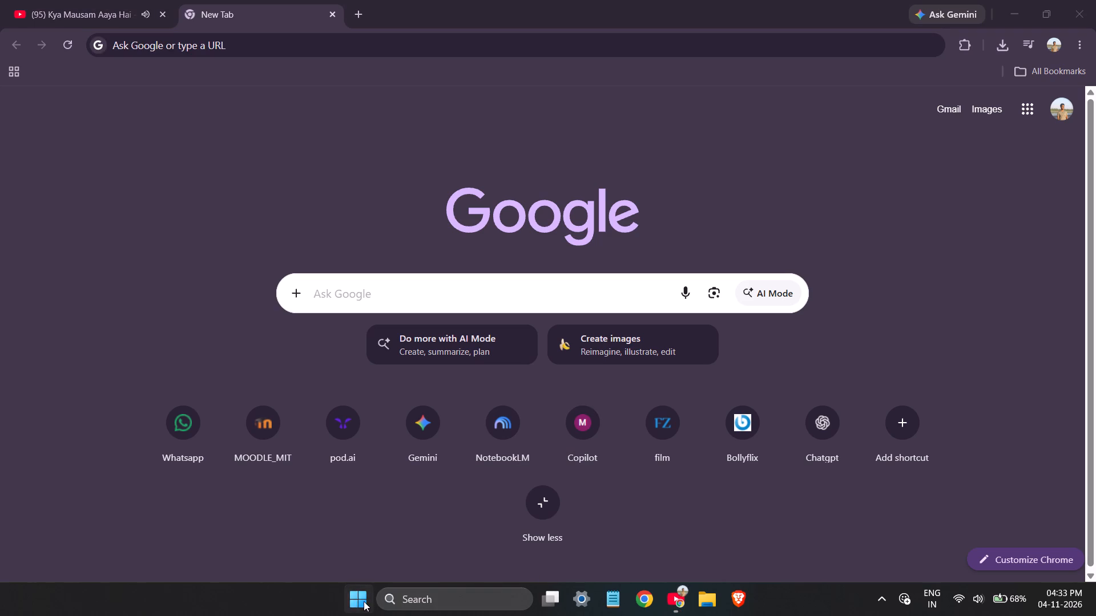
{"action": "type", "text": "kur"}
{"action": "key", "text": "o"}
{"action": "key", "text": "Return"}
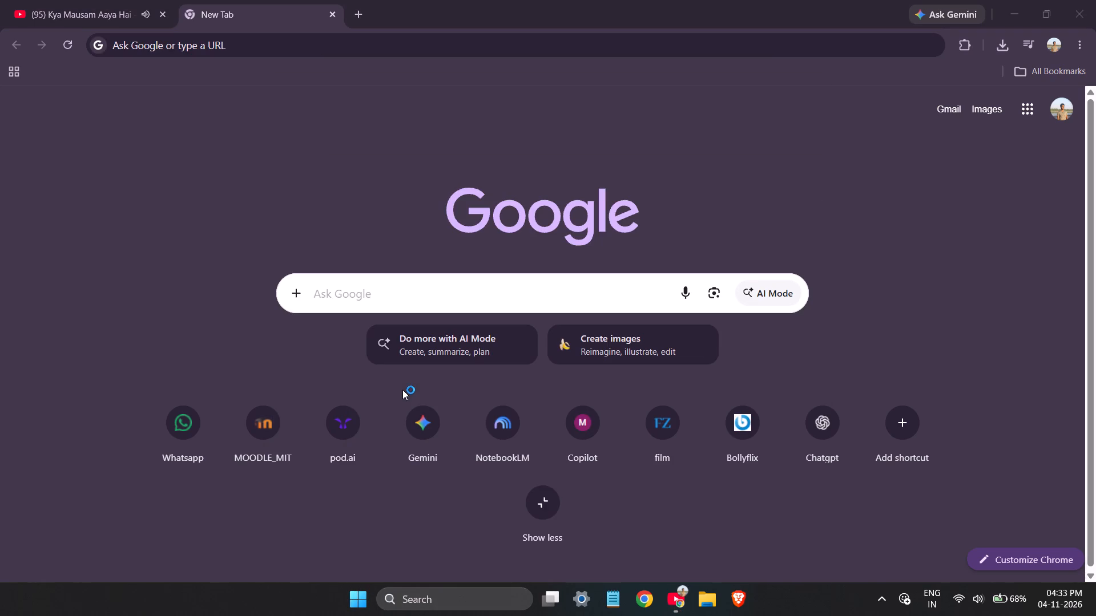